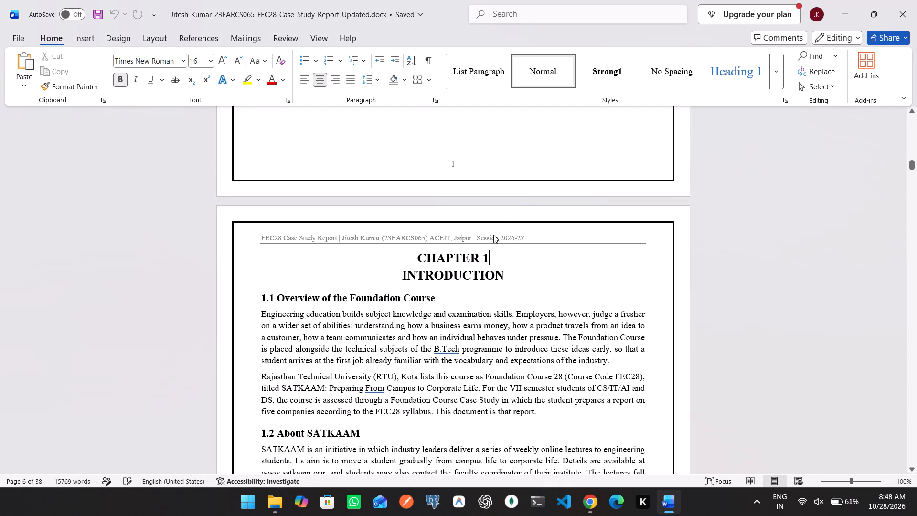
pyautogui.click(493, 235)
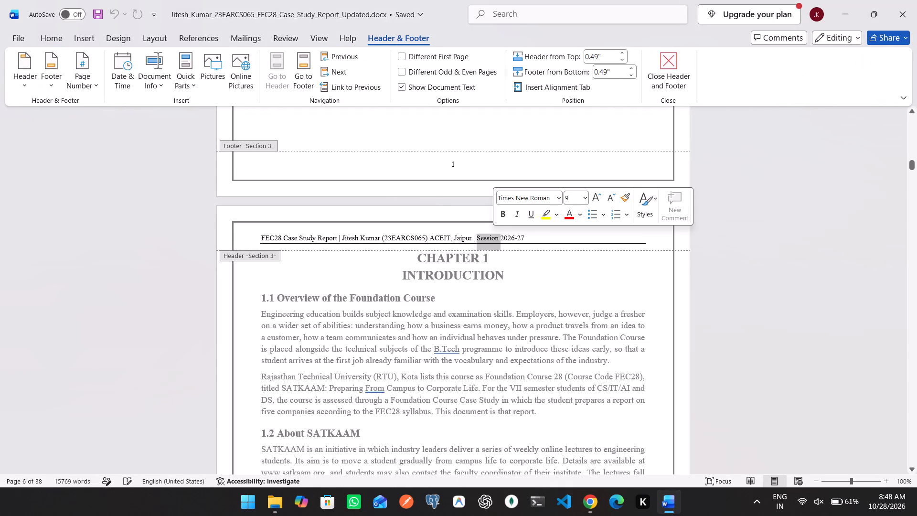
pyautogui.click(542, 236)
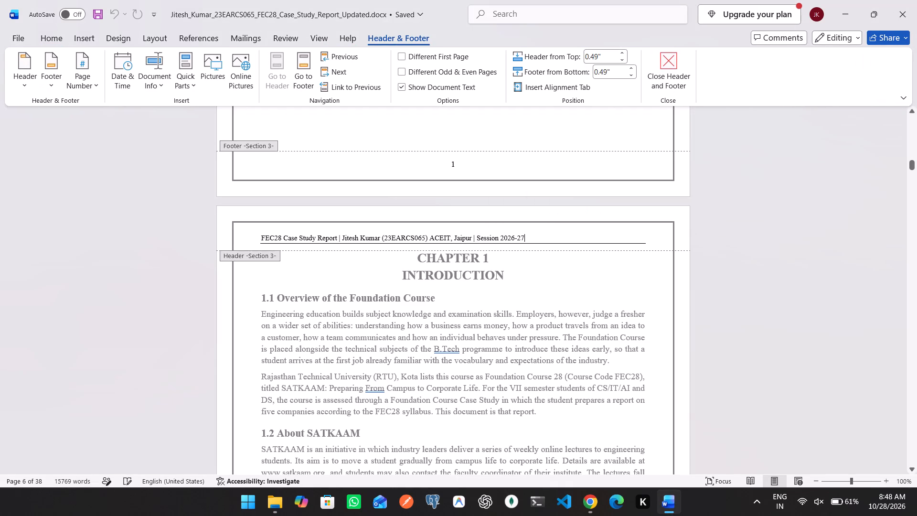
pyautogui.press('BackSpace')
pyautogui.press('BackSpace')
pyautogui.press('BackSpace')
pyautogui.press('BackSpace')
pyautogui.press('BackSpace')
pyautogui.press('BackSpace')
pyautogui.press('BackSpace')
pyautogui.press('BackSpace')
pyautogui.press('BackSpace')
pyautogui.press('BackSpace')
pyautogui.press('BackSpace')
pyautogui.press('BackSpace')
pyautogui.press('BackSpace')
pyautogui.press('BackSpace')
pyautogui.press('BackSpace')
pyautogui.press('BackSpace')
pyautogui.press('BackSpace')
pyautogui.press('BackSpace')
pyautogui.press('BackSpace')
pyautogui.press('BackSpace')
pyautogui.press('BackSpace')
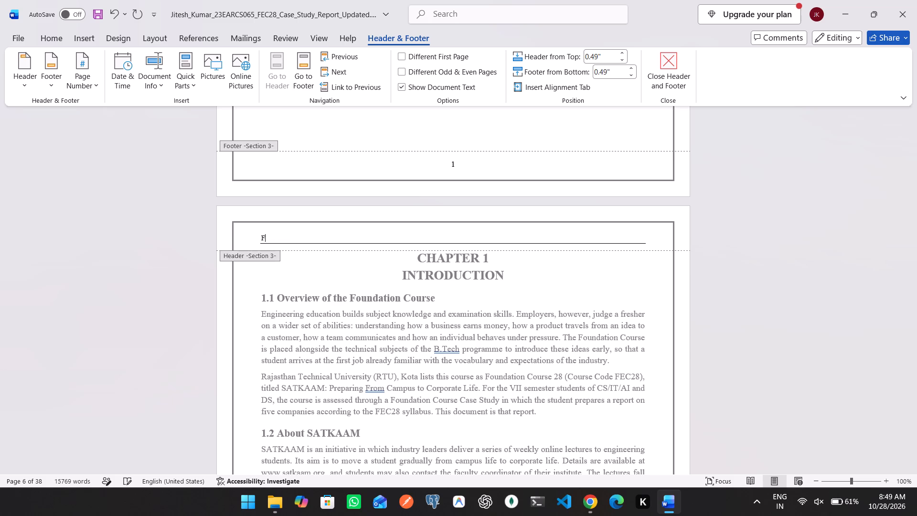
pyautogui.press('BackSpace')
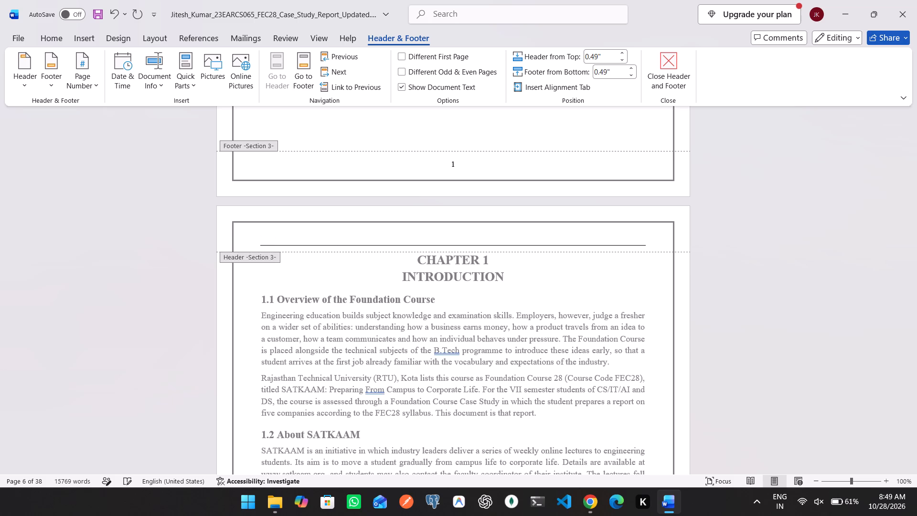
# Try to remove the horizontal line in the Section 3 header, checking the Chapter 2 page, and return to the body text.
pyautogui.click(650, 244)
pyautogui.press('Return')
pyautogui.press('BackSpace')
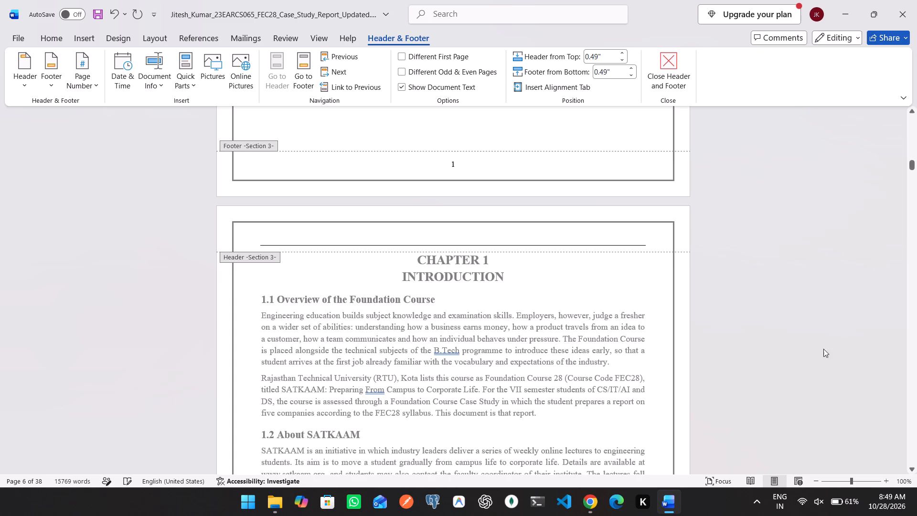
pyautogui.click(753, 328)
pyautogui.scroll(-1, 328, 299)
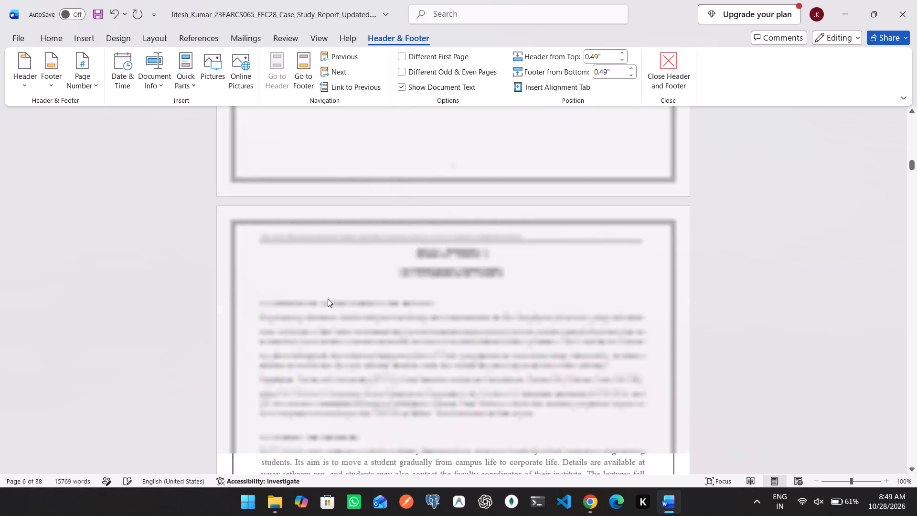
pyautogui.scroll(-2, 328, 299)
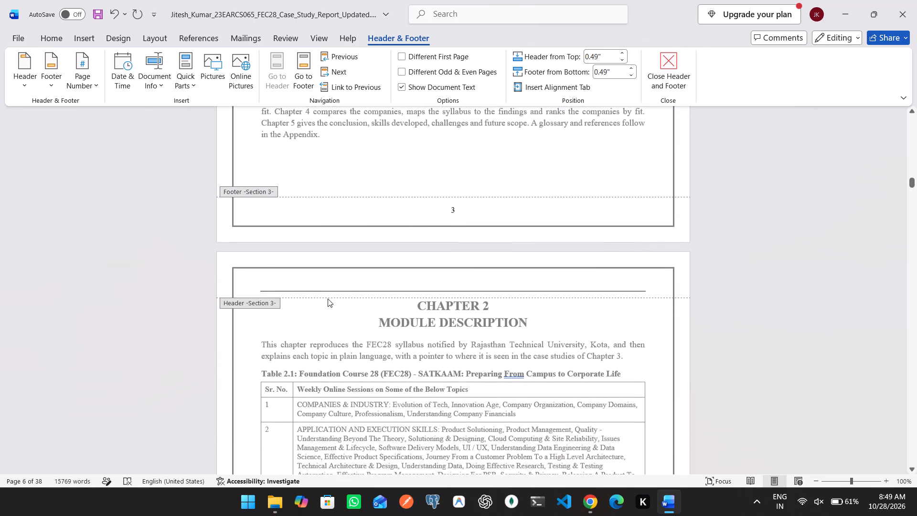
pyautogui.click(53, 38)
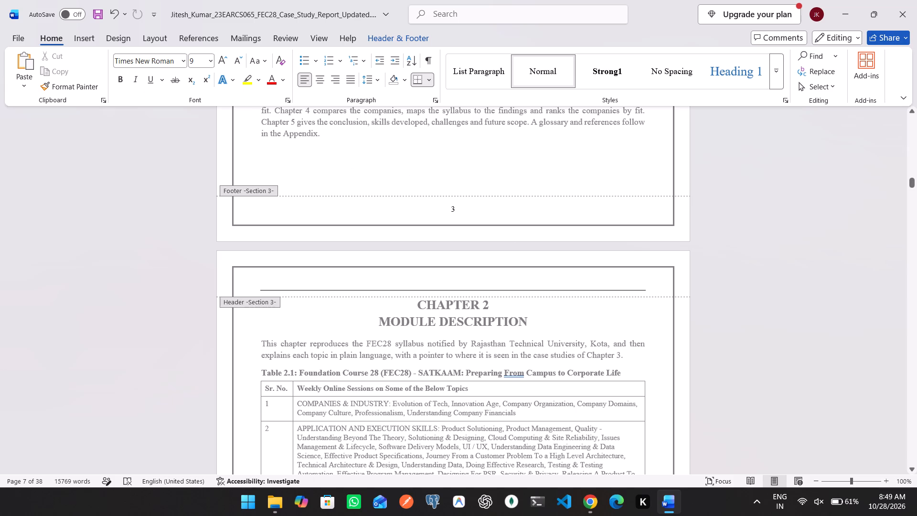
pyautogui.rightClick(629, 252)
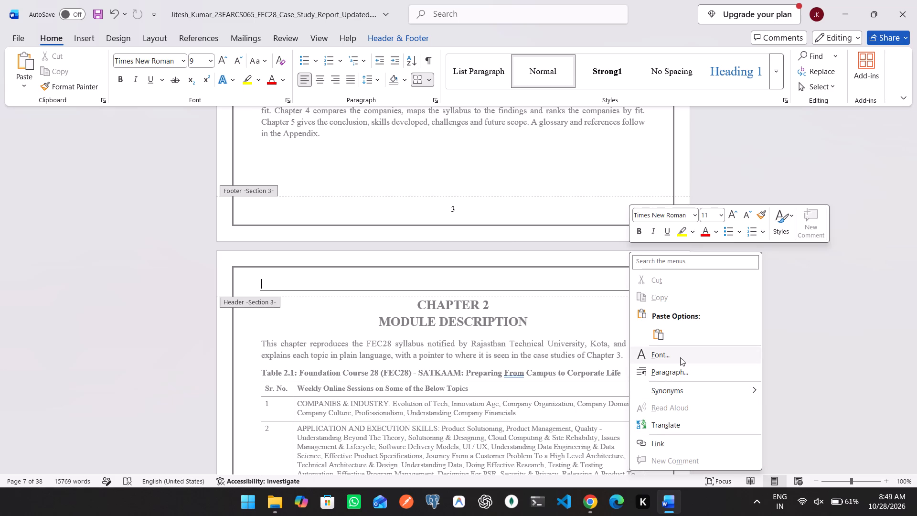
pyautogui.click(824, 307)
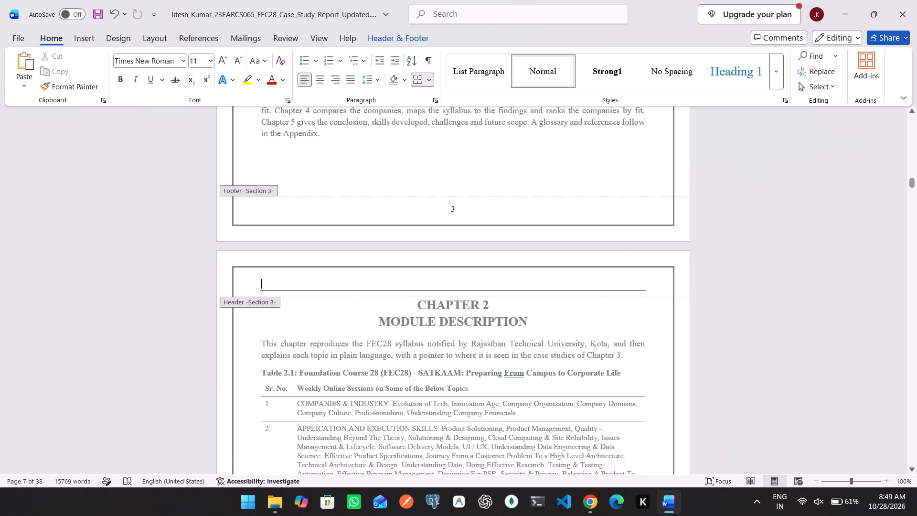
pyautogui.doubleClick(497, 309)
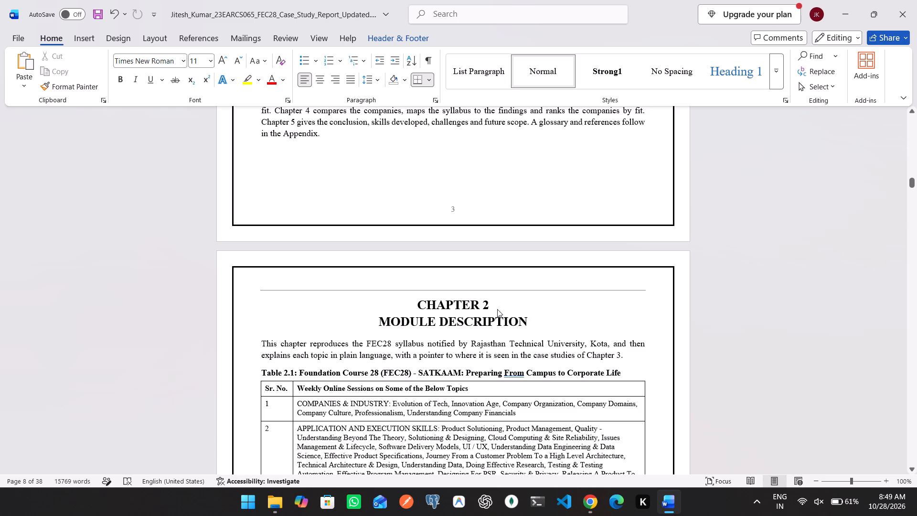
# Reopen the Section 3 header on the page following Chapter 2's first page, delete its entire content including the horizontal line, and check Chapter 2.
pyautogui.scroll(-1, 553, 310)
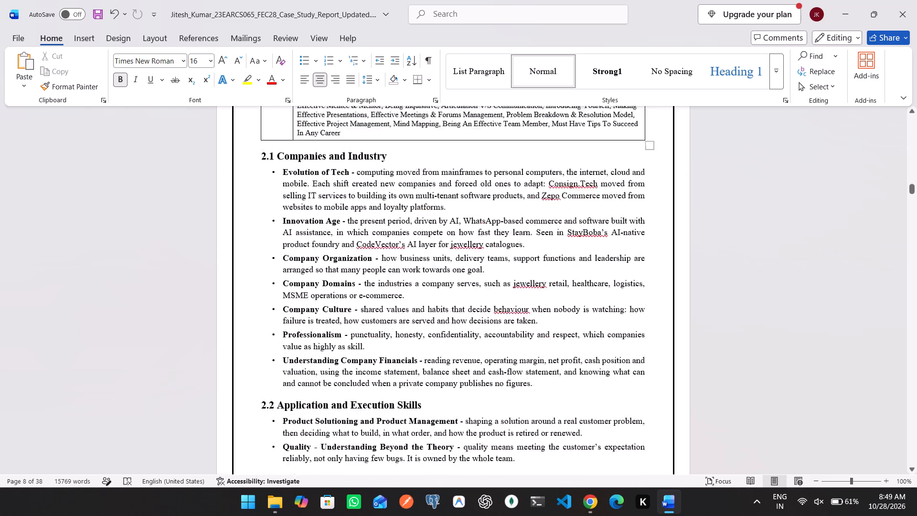
pyautogui.scroll(-1, 553, 310)
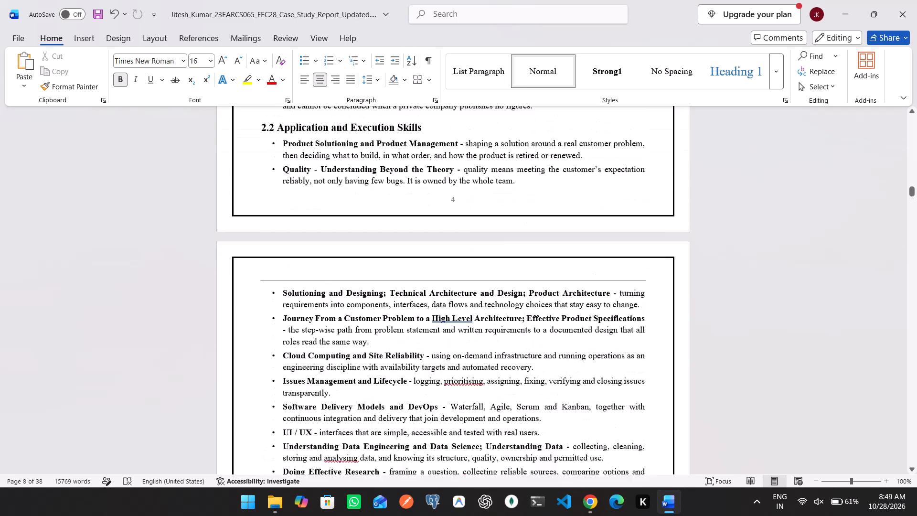
pyautogui.scroll(-1, 553, 310)
pyautogui.doubleClick(635, 301)
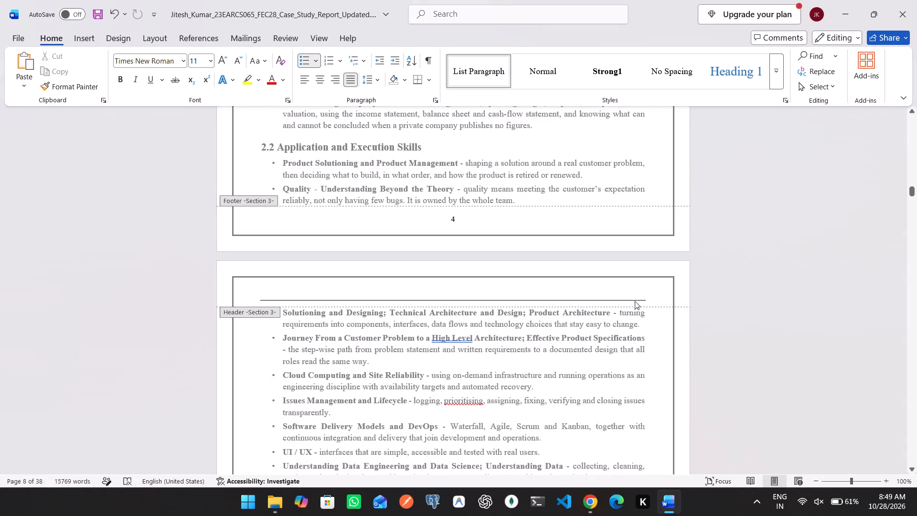
pyautogui.click(610, 298)
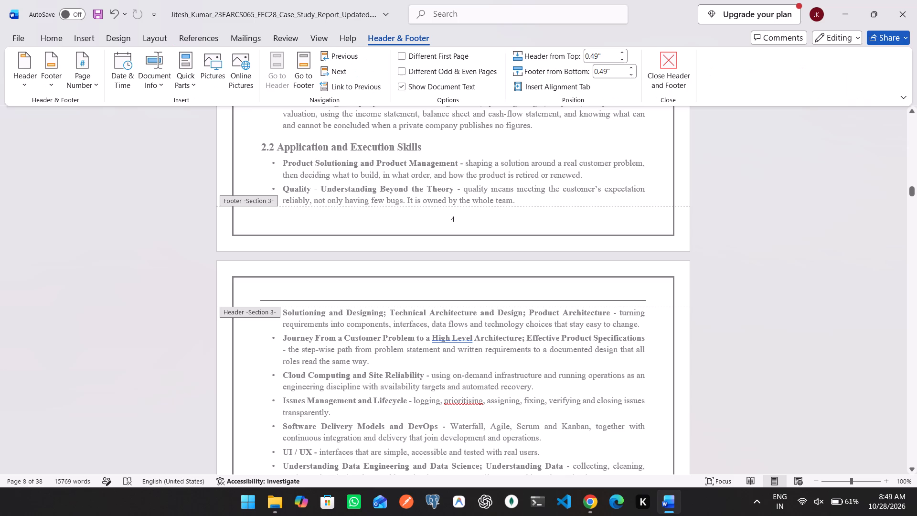
pyautogui.hotkey('ctrl', 'a')
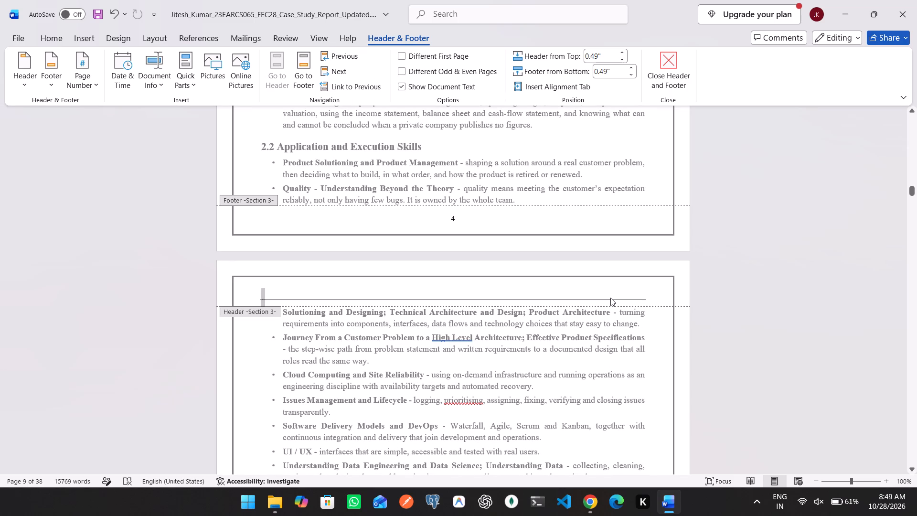
pyautogui.press('Delete')
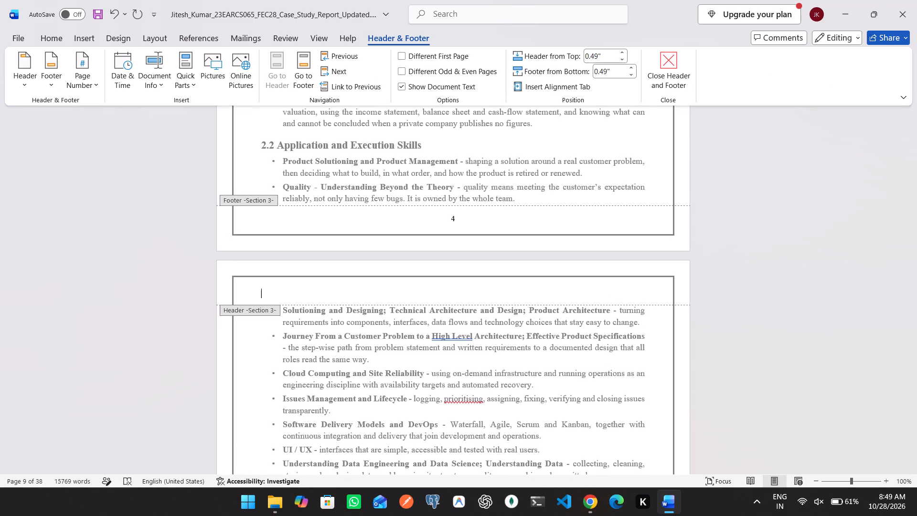
pyautogui.scroll(1, 610, 298)
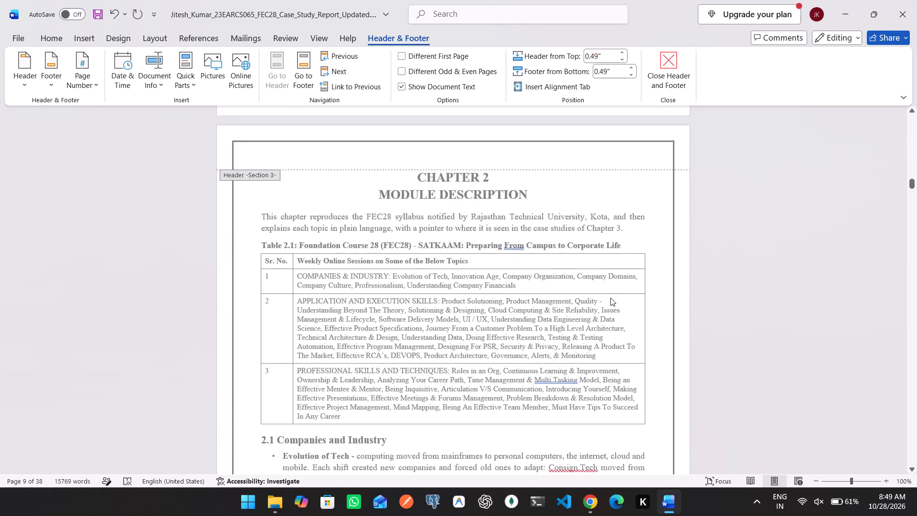
pyautogui.scroll(1, 610, 298)
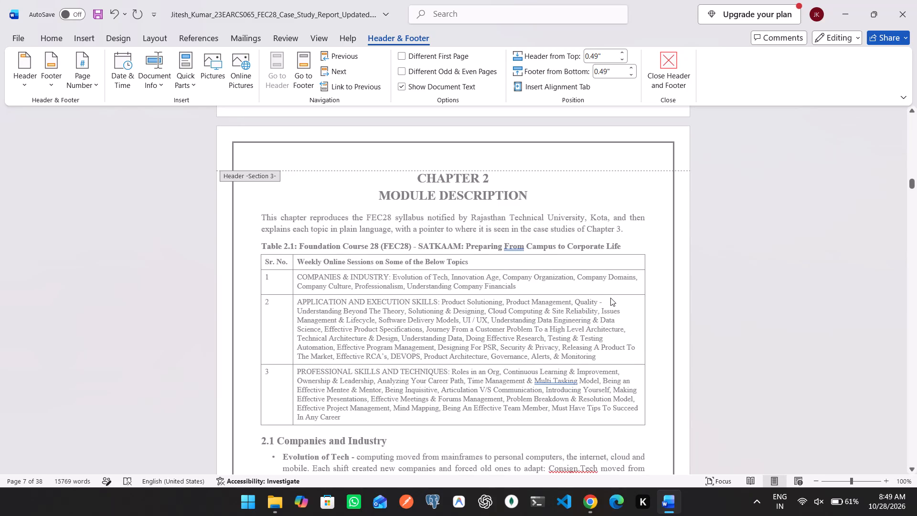
# Return to the body text and review the front pages, List of Contents and Abstract, including their header areas and page numbers.
pyautogui.doubleClick(610, 298)
pyautogui.scroll(1, 610, 298)
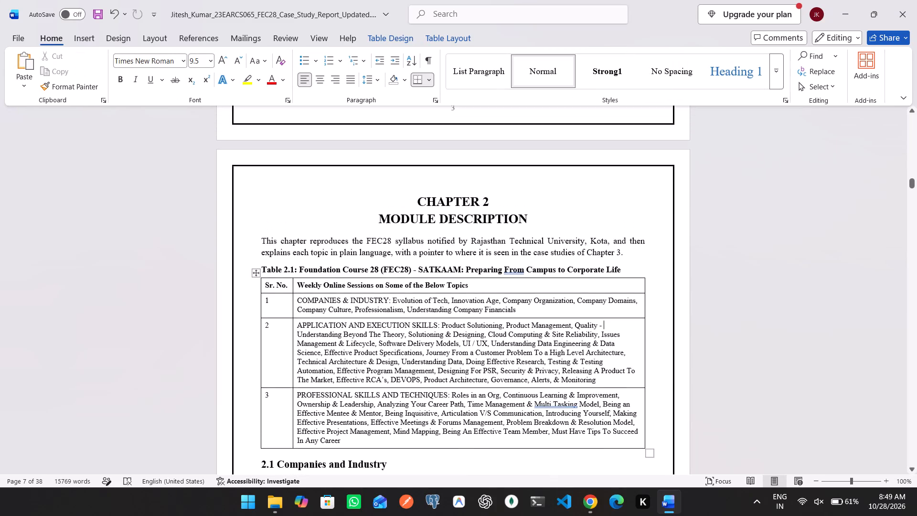
pyautogui.scroll(5, 610, 298)
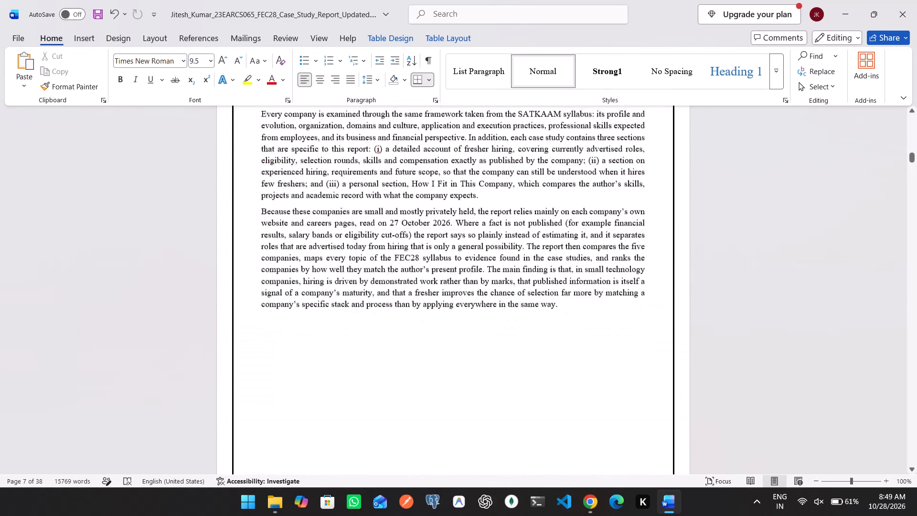
pyautogui.scroll(2, 610, 298)
pyautogui.scroll(-1, 610, 298)
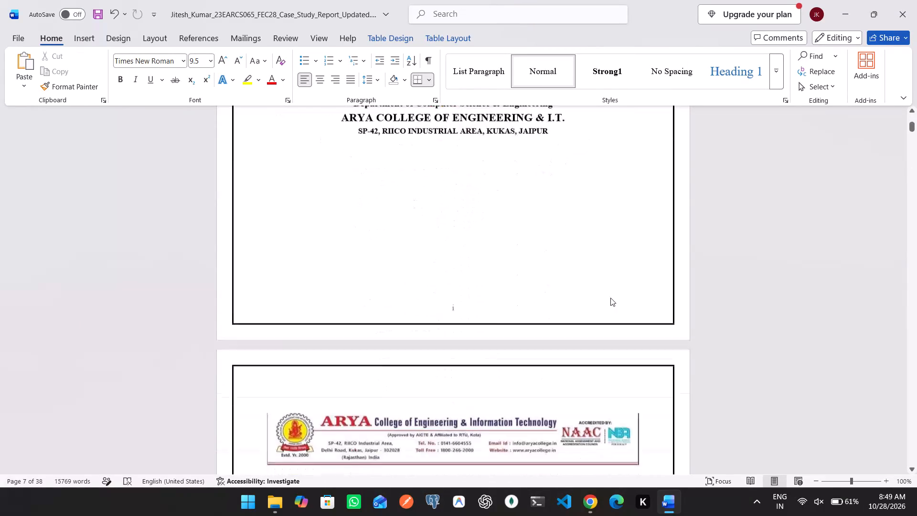
pyautogui.scroll(-1, 610, 298)
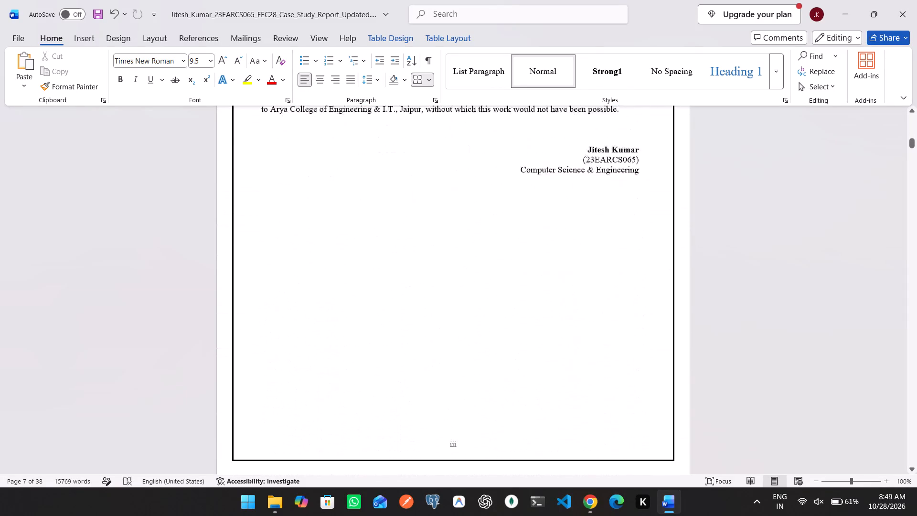
pyautogui.scroll(-2, 610, 298)
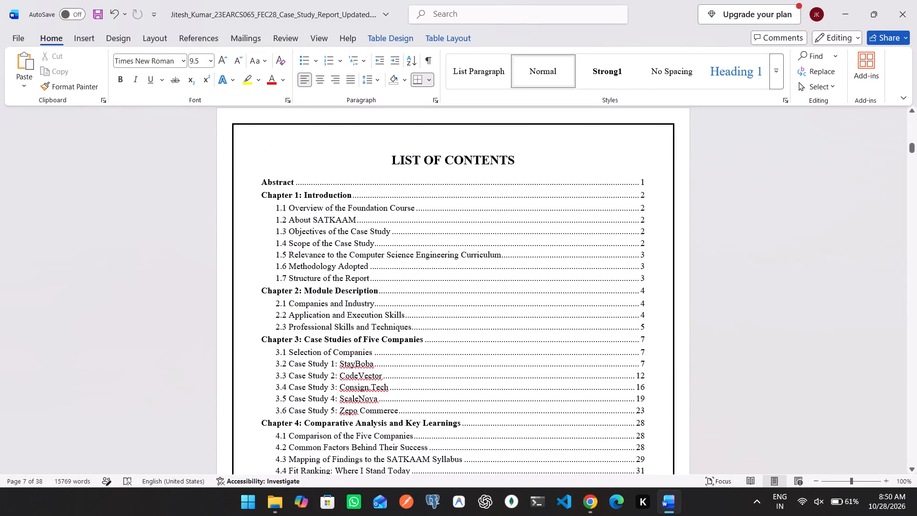
pyautogui.scroll(-1, 610, 298)
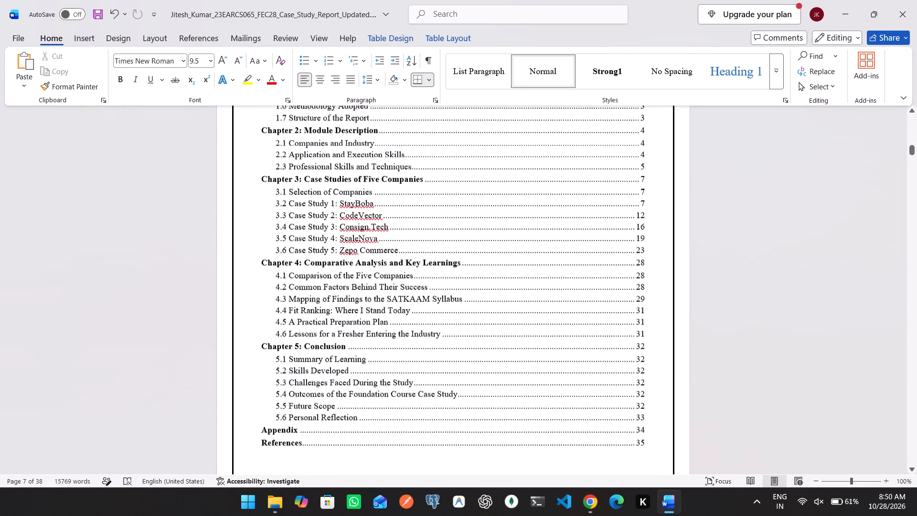
pyautogui.scroll(-1, 610, 298)
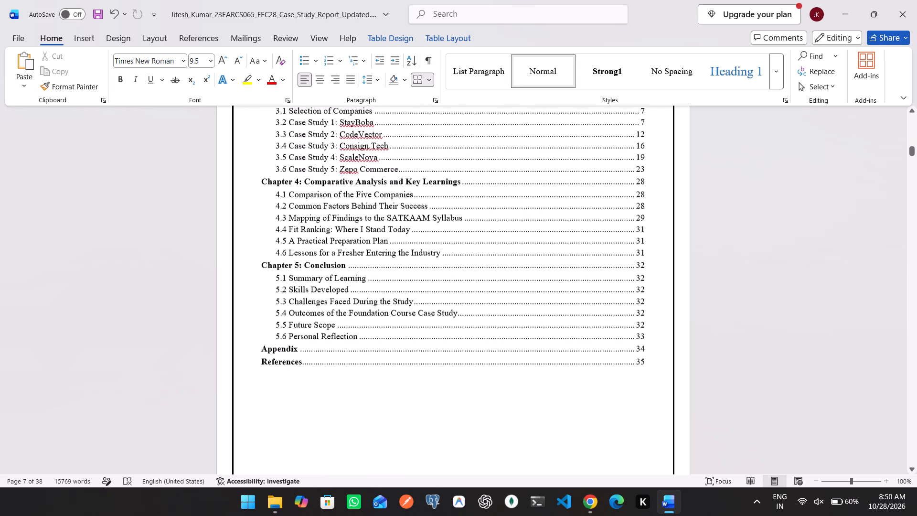
pyautogui.scroll(-1, 610, 298)
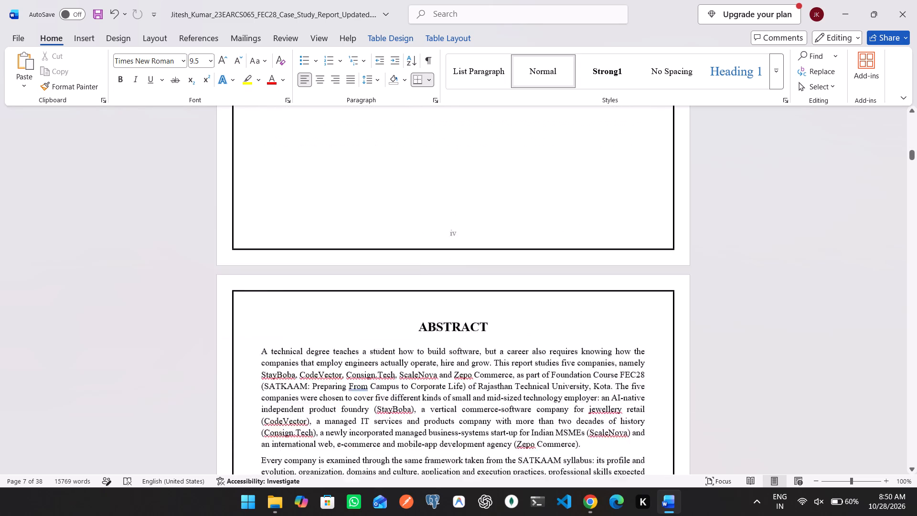
pyautogui.scroll(-1, 610, 298)
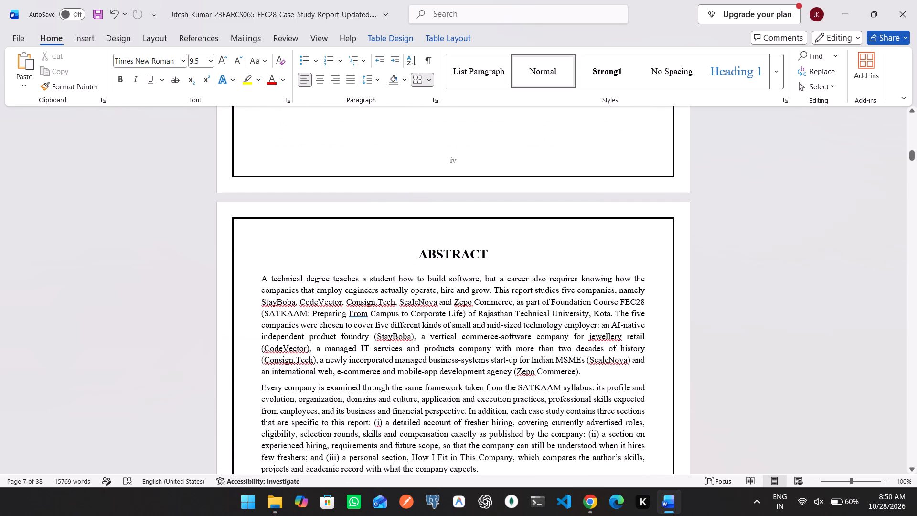
pyautogui.scroll(-1, 610, 298)
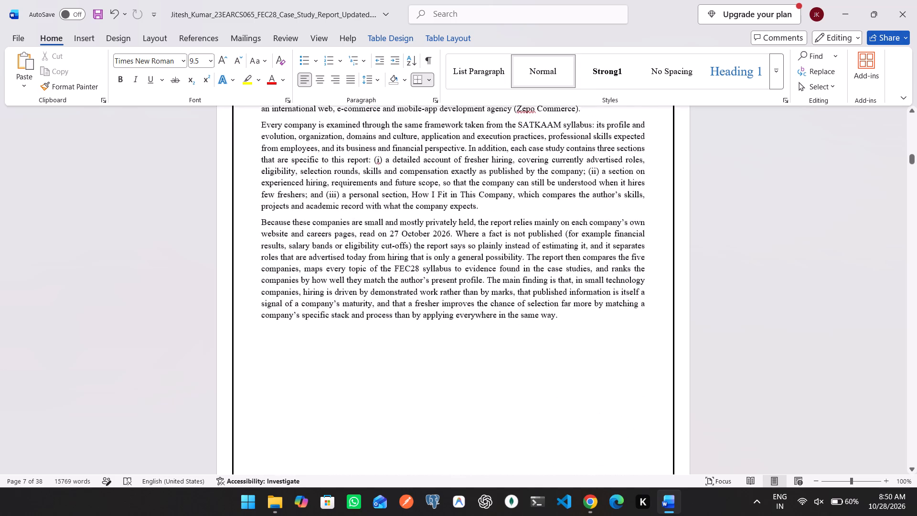
pyautogui.scroll(-2, 610, 298)
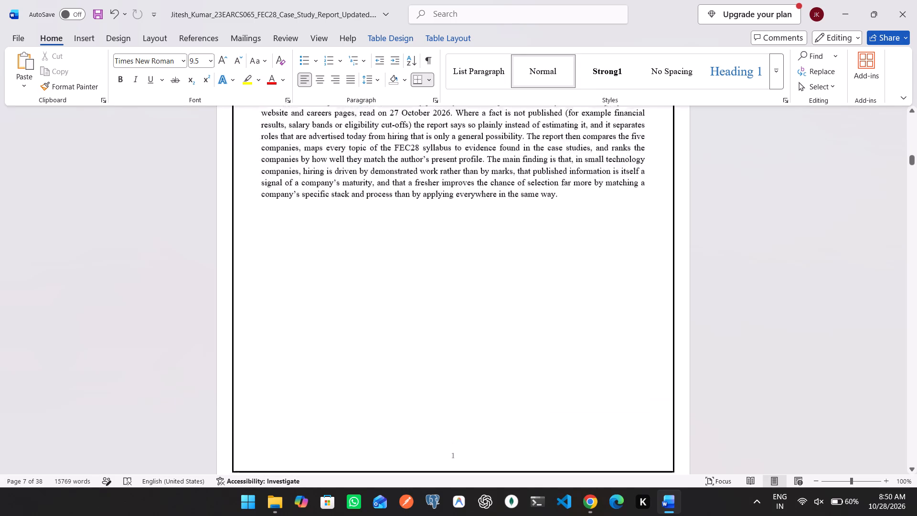
pyautogui.scroll(-1, 610, 298)
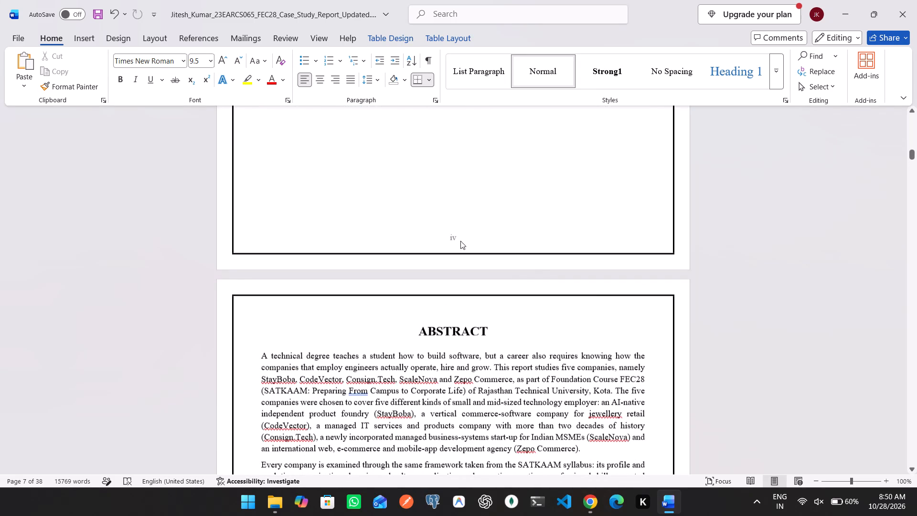
# Open the Section 2 footer on the List of Contents page, delete the roman page number, and return to the body text.
pyautogui.doubleClick(454, 238)
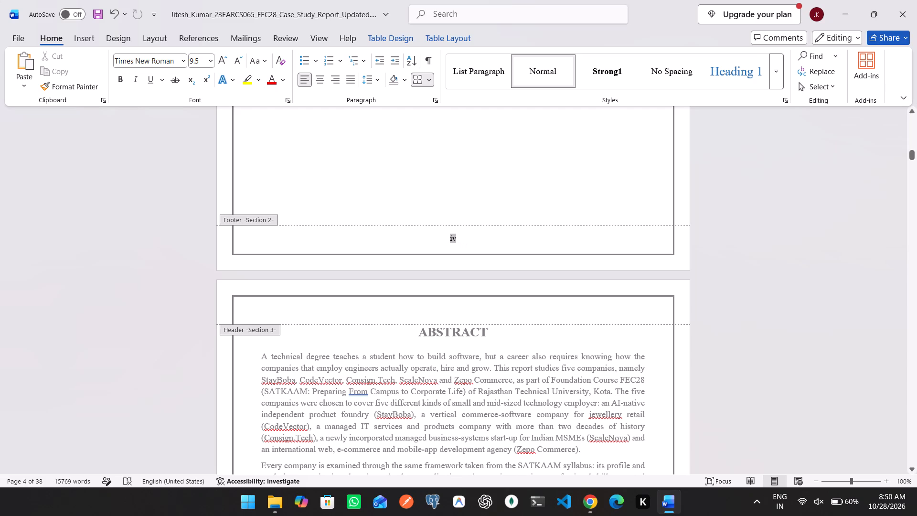
pyautogui.press('Right')
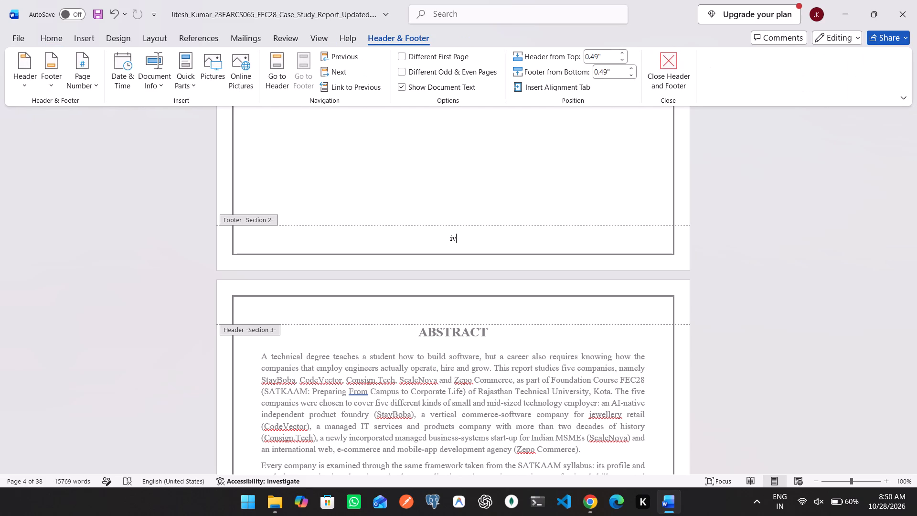
pyautogui.scroll(-1, 455, 238)
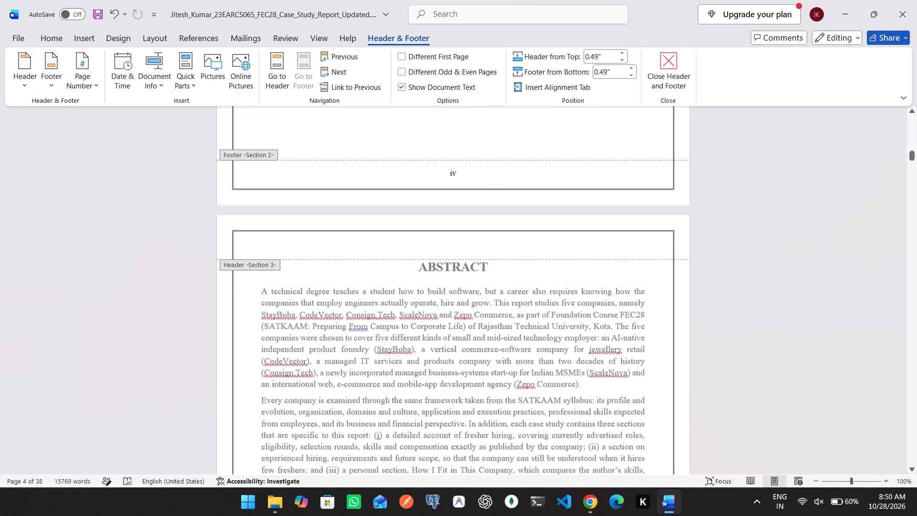
pyautogui.press('BackSpace')
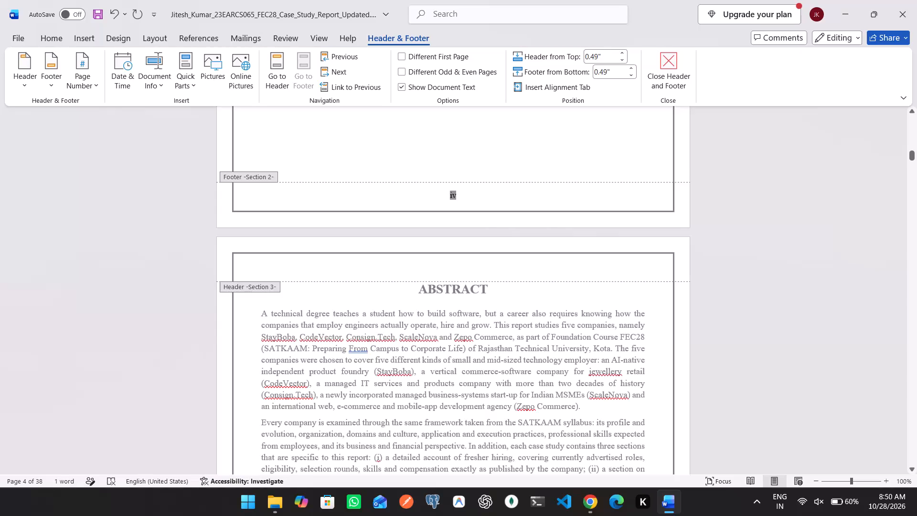
pyautogui.press('BackSpace')
pyautogui.scroll(-1, 455, 238)
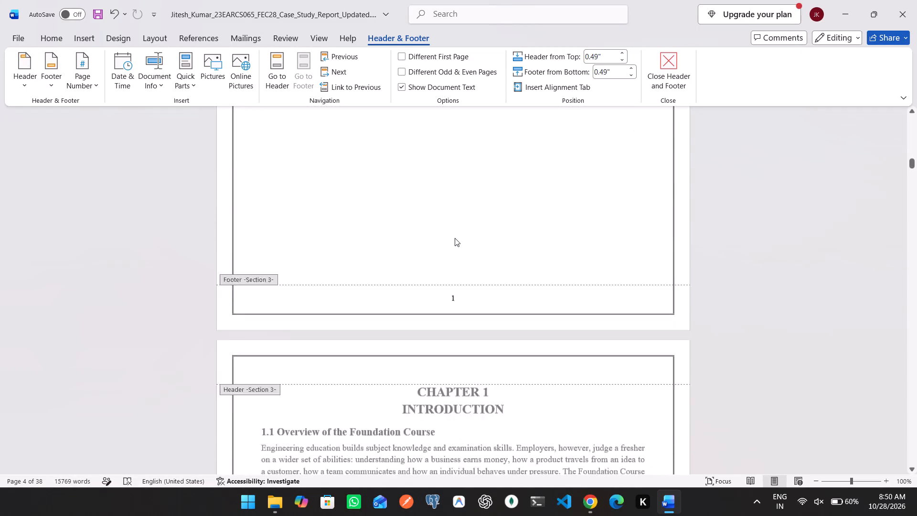
pyautogui.scroll(-2, 455, 238)
pyautogui.scroll(1, 455, 238)
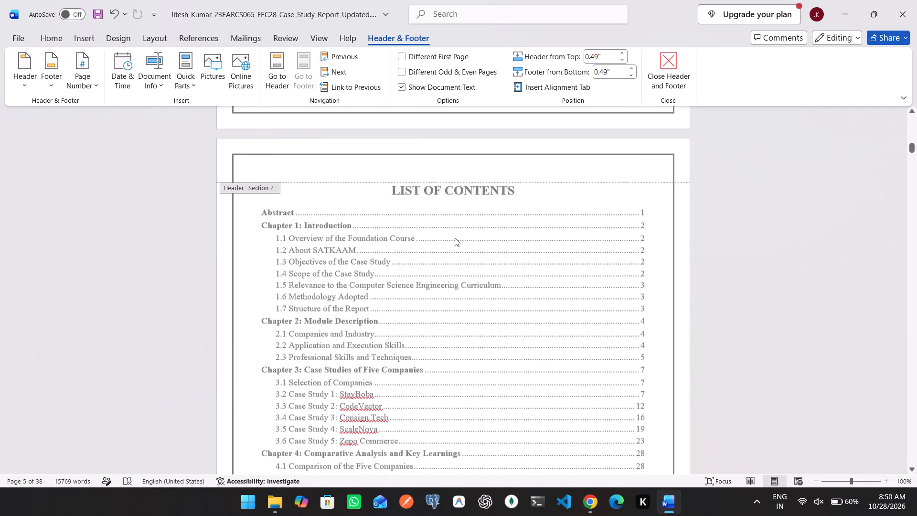
pyautogui.doubleClick(774, 277)
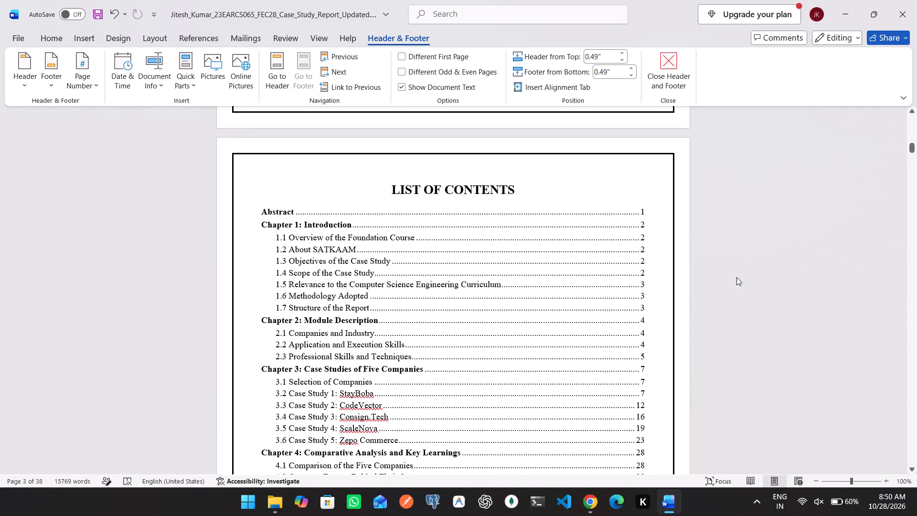
# Review the pages from the List of Contents through the Abstract and Chapter 1, examining headers, page numbers and borders.
pyautogui.scroll(-1, 603, 287)
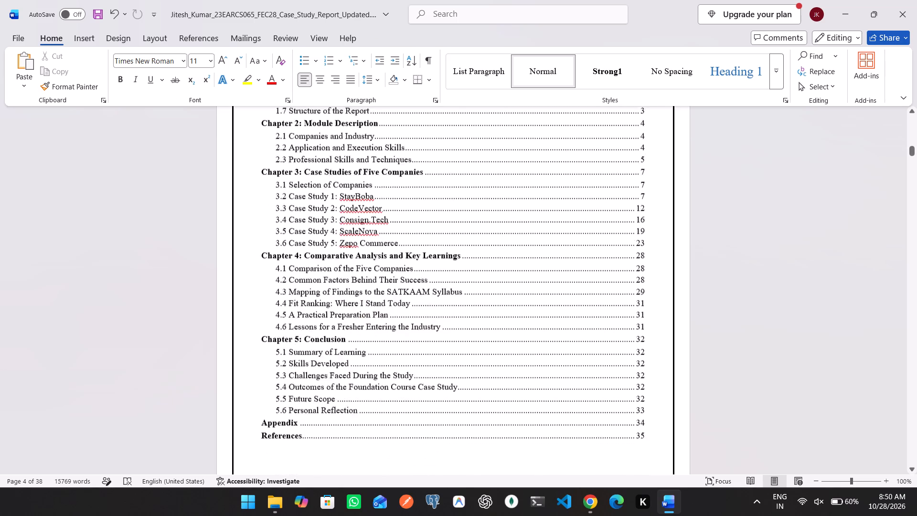
pyautogui.scroll(-1, 603, 287)
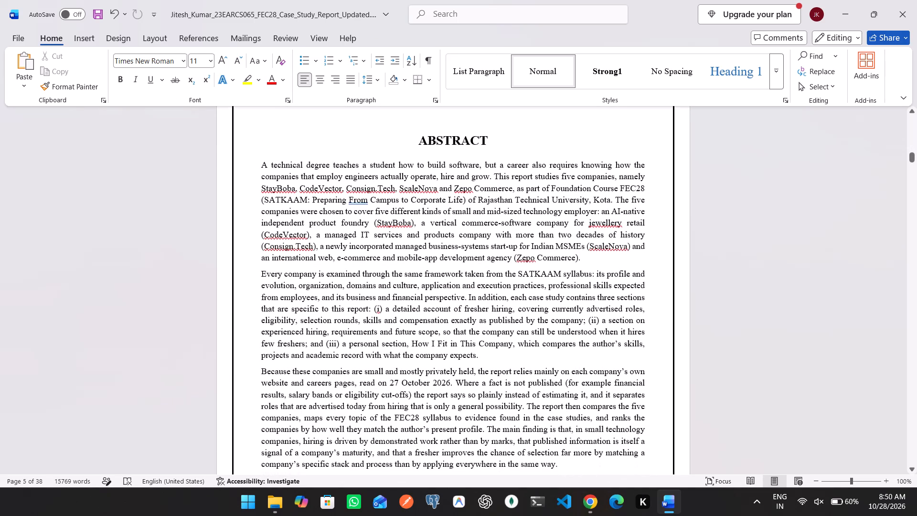
pyautogui.scroll(-1, 603, 287)
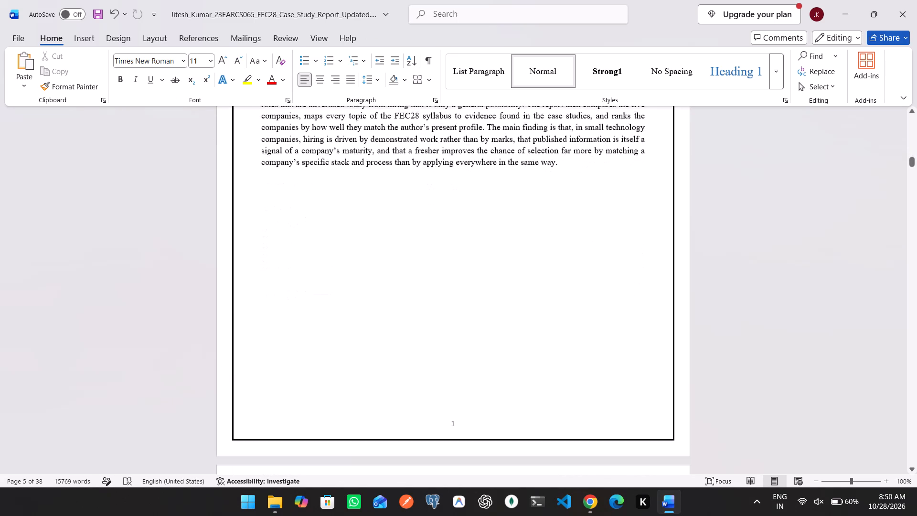
pyautogui.scroll(-2, 603, 287)
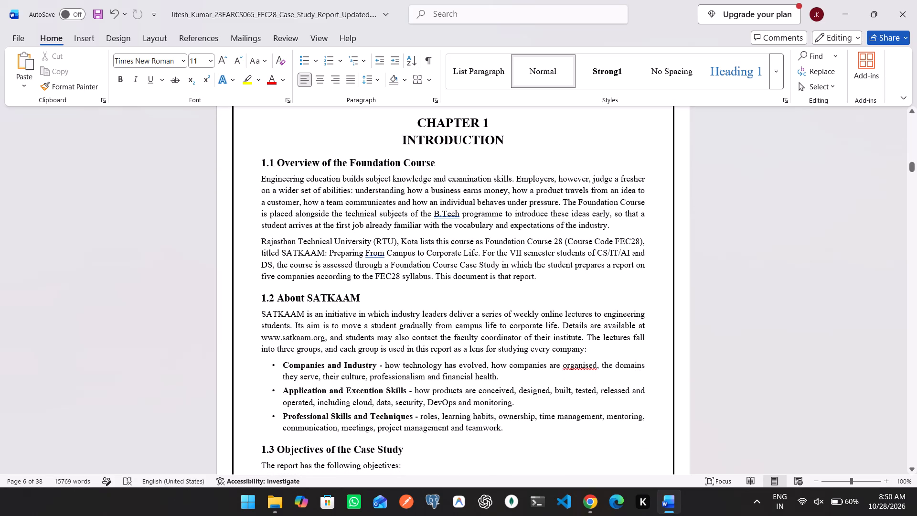
pyautogui.scroll(-1, 603, 287)
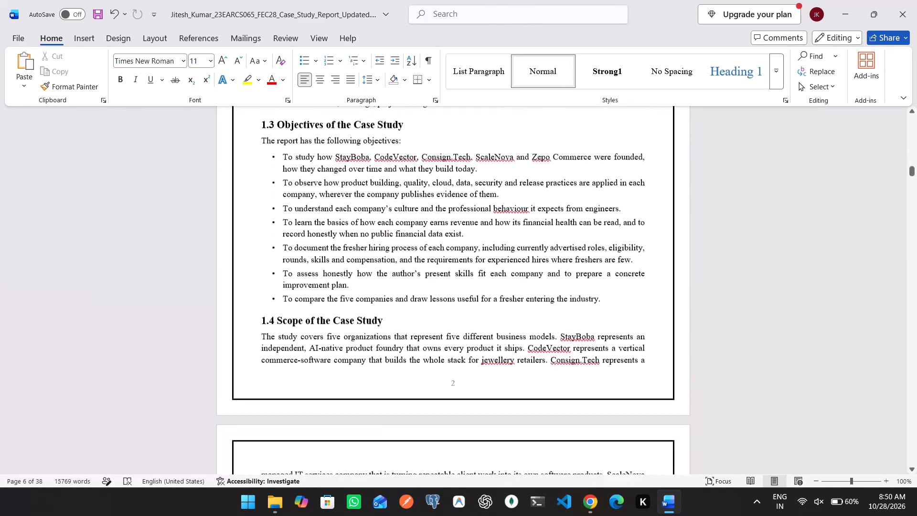
pyautogui.scroll(-1, 603, 287)
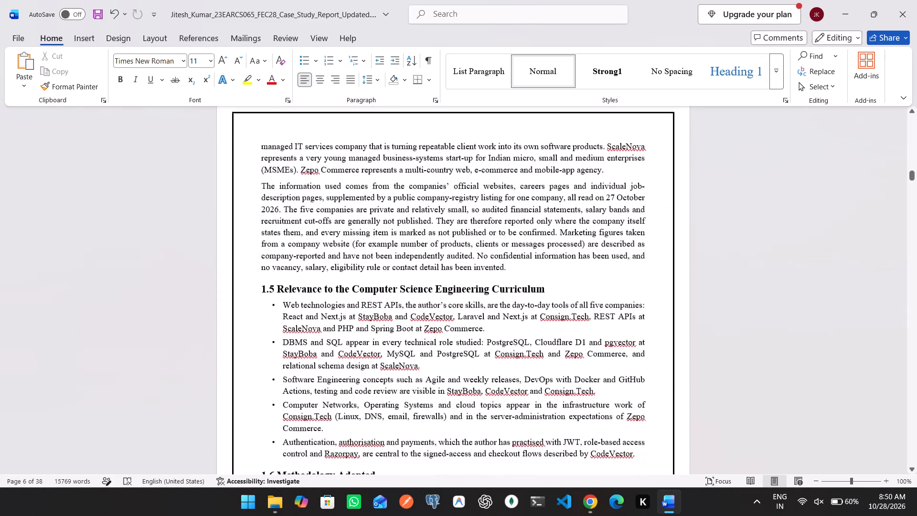
pyautogui.scroll(-2, 603, 287)
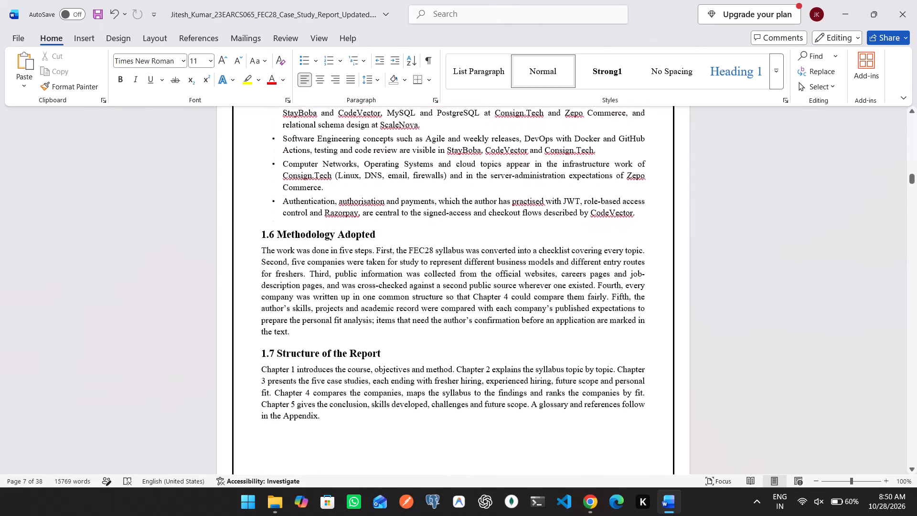
# Review the Chapter 2 Module Description pages through section 2.3, examining the header areas, page numbers and borders.
pyautogui.scroll(-1, 603, 287)
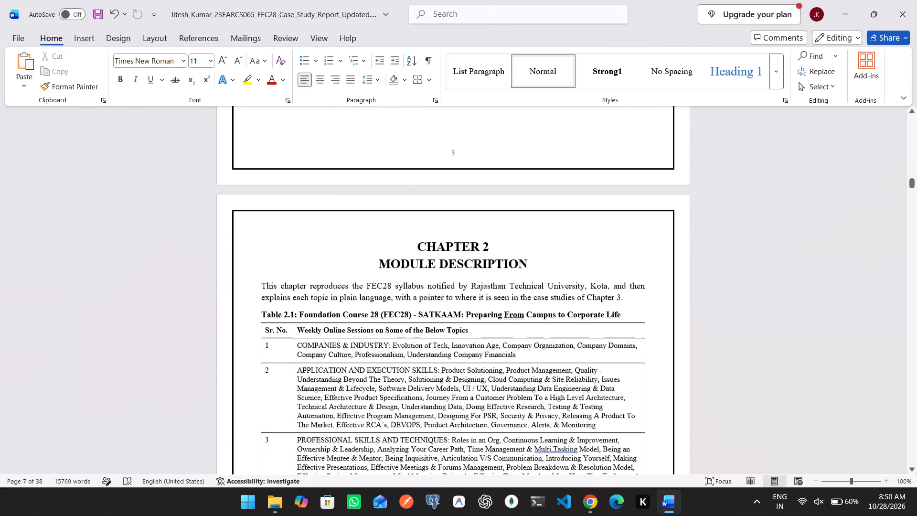
pyautogui.scroll(-1, 603, 287)
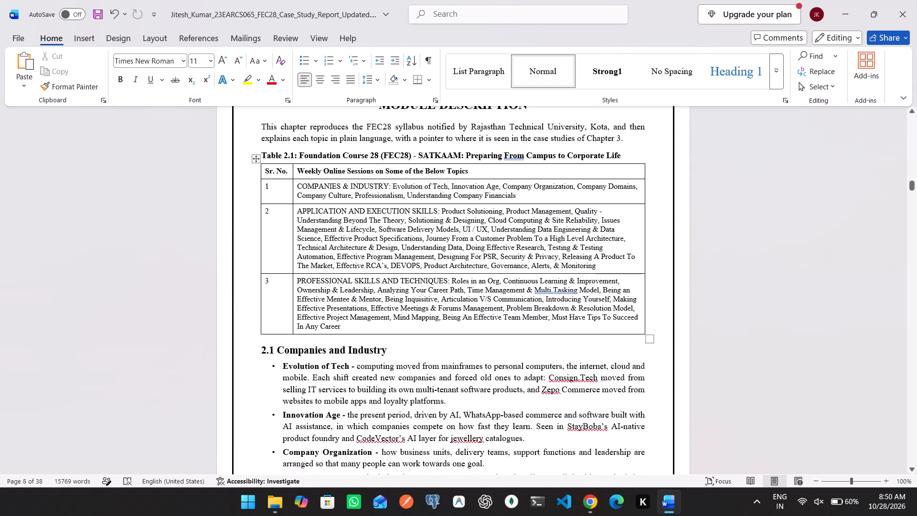
pyautogui.scroll(-3, 603, 287)
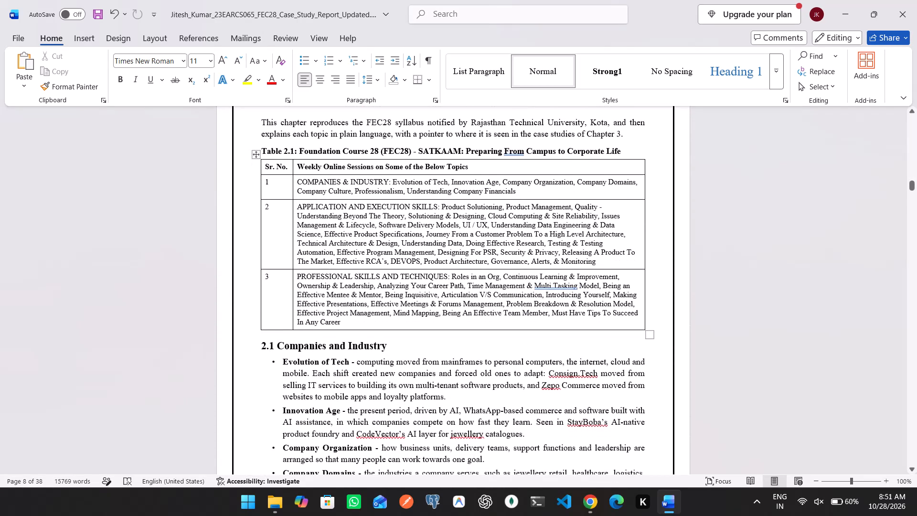
pyautogui.scroll(-4, 603, 287)
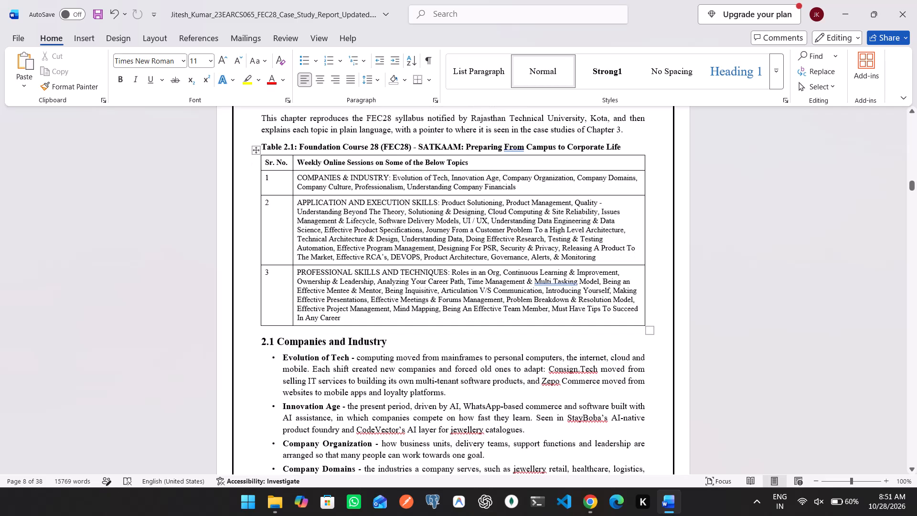
pyautogui.scroll(-2, 603, 287)
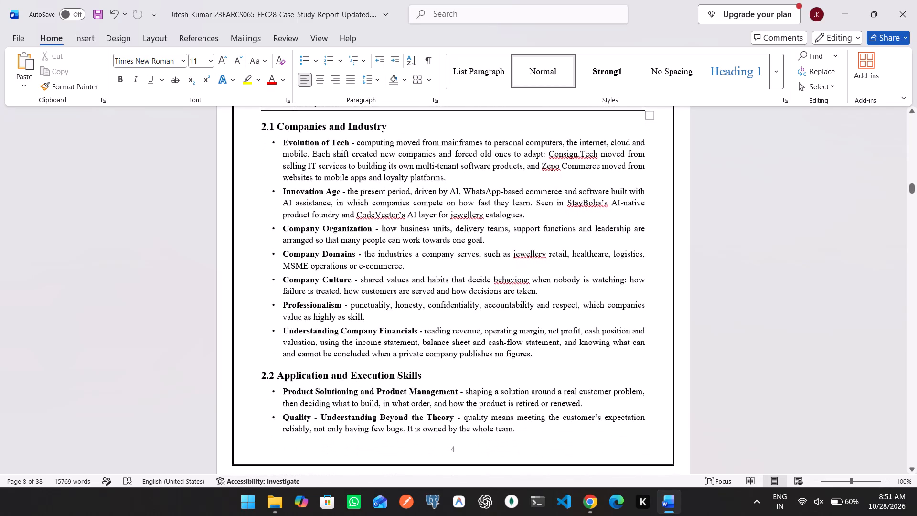
pyautogui.scroll(-2, 603, 287)
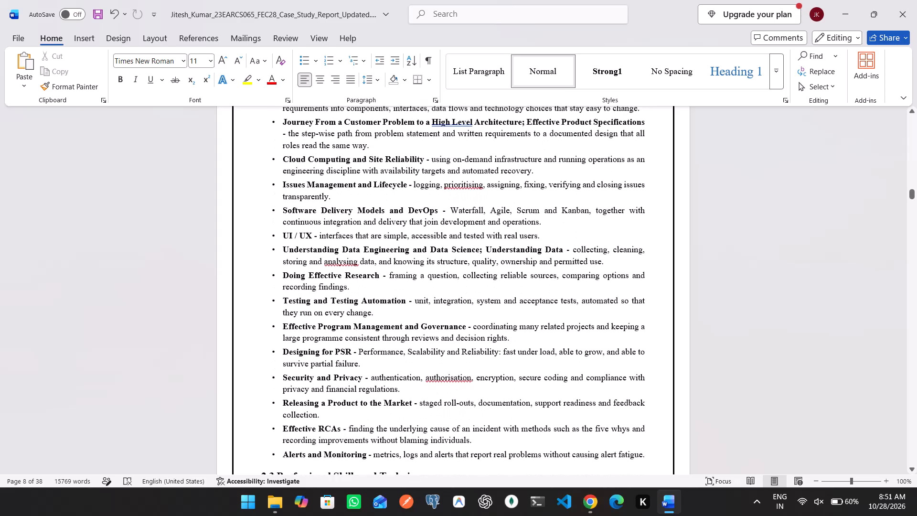
pyautogui.scroll(-1, 603, 287)
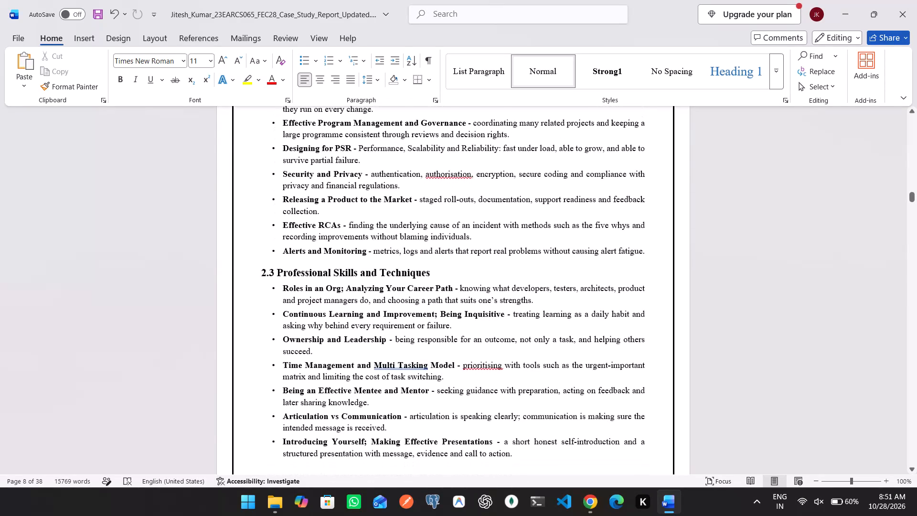
pyautogui.scroll(-1, 603, 287)
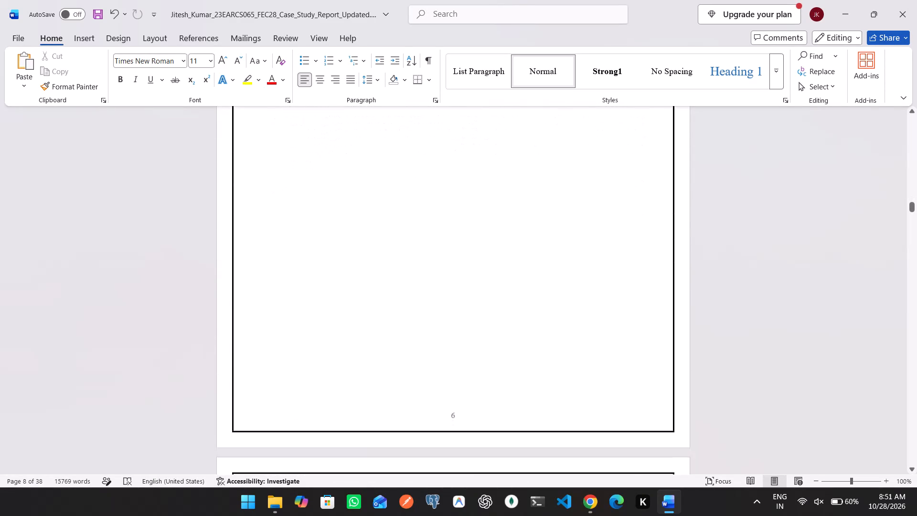
# Review the opening of Chapter 3, from section 3.1 to the StayBoba company profile, examining tables, header areas and page numbers.
pyautogui.scroll(-1, 603, 287)
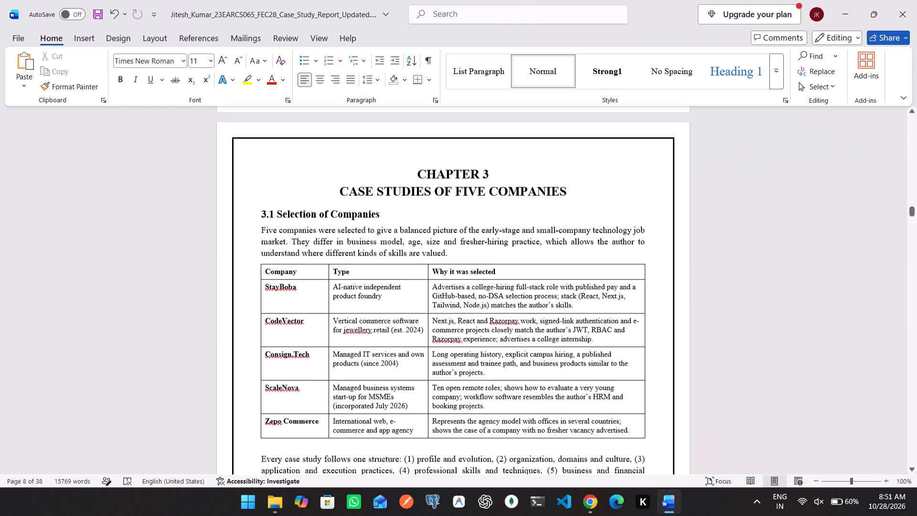
pyautogui.scroll(-2, 603, 287)
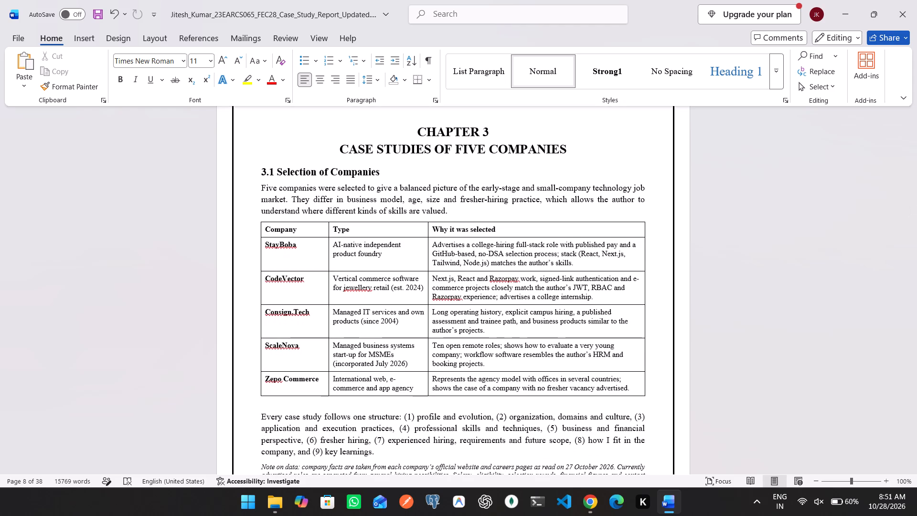
pyautogui.scroll(-1, 618, 250)
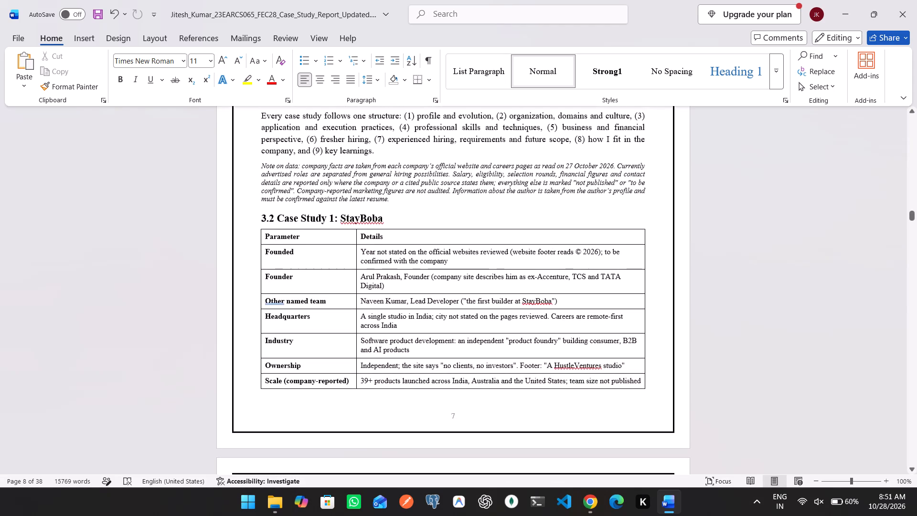
pyautogui.scroll(-3, 619, 244)
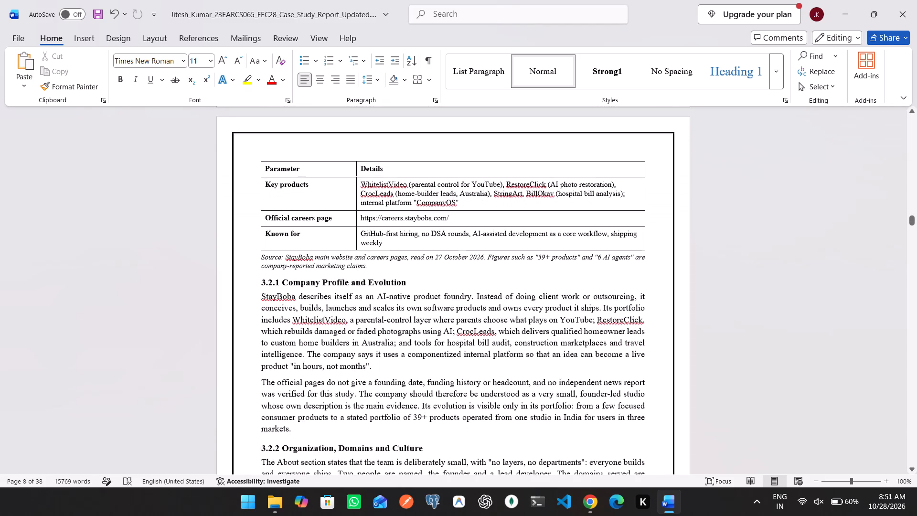
pyautogui.scroll(-1, 619, 244)
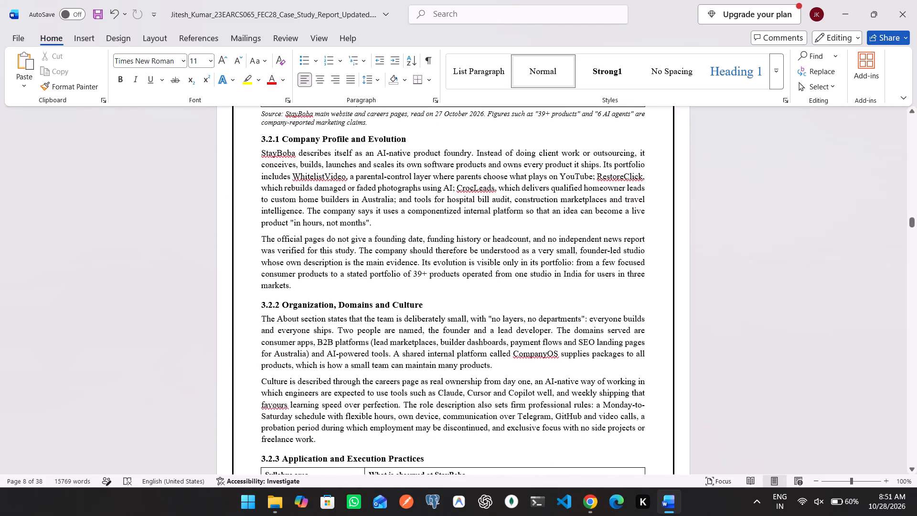
# Review the StayBoba sections 3.2.2 and 3.2.3, examining the practices table across the page break, borders and page number.
pyautogui.scroll(-2, 619, 244)
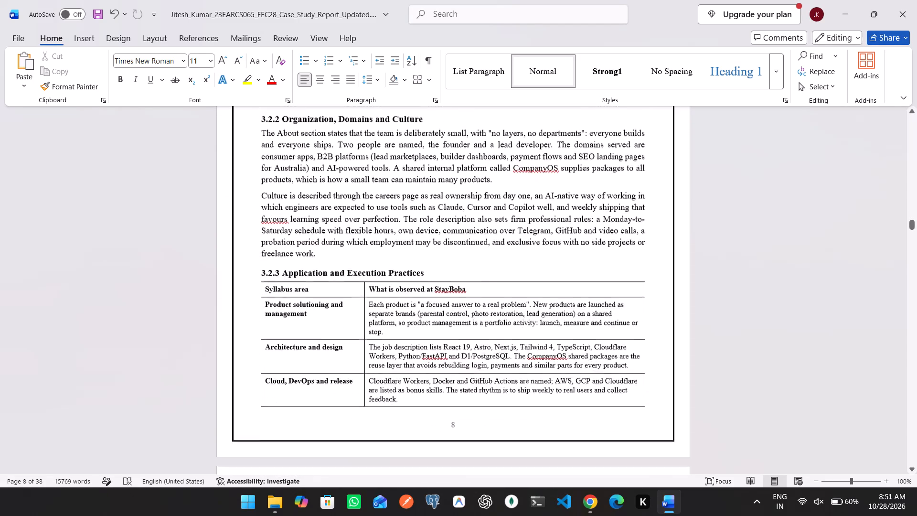
pyautogui.scroll(-3, 619, 244)
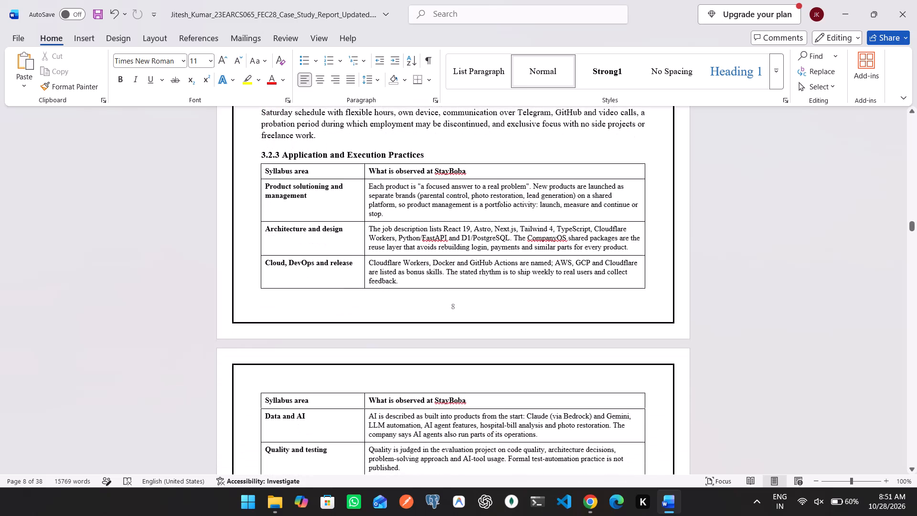
pyautogui.scroll(-3, 619, 244)
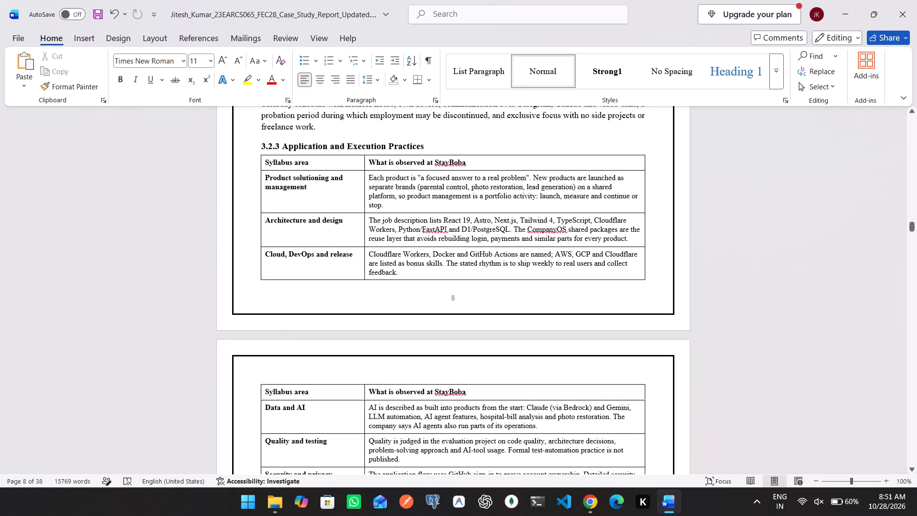
pyautogui.scroll(-1, 619, 244)
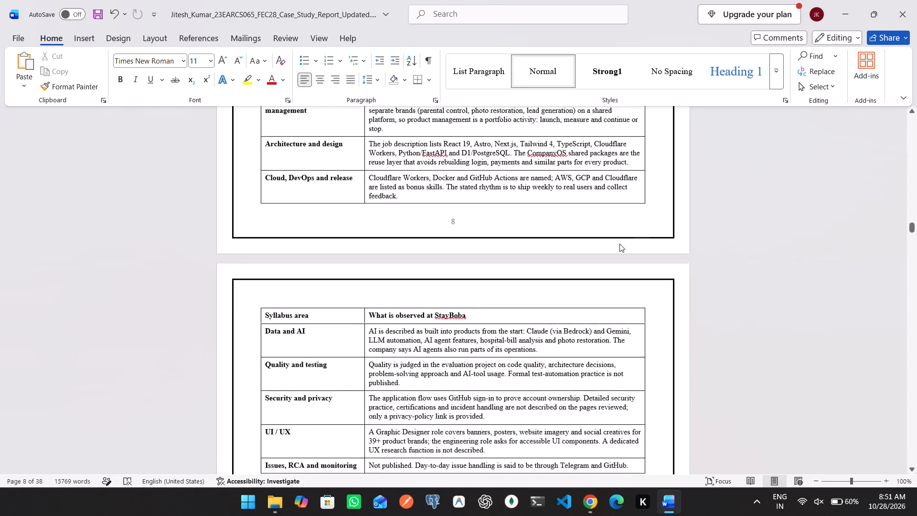
# Delete the italic note about rows marked "not published" below the StayBoba practices table, just before section 3.2.4.
pyautogui.scroll(-2, 619, 244)
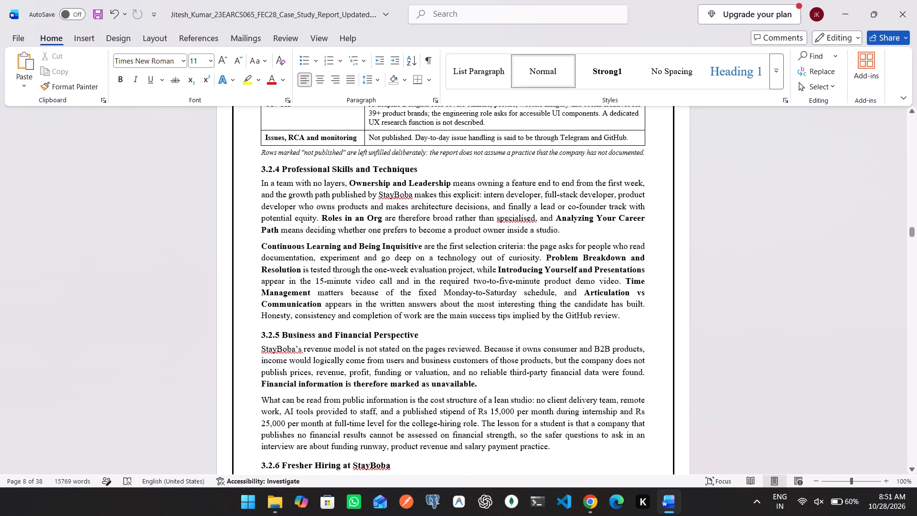
pyautogui.moveTo(645, 153); pyautogui.dragTo(533, 153)
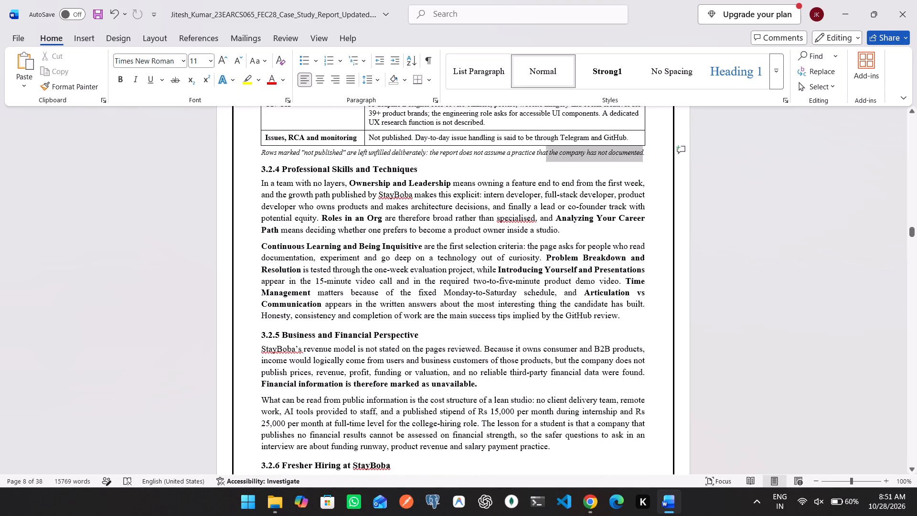
pyautogui.moveTo(533, 153); pyautogui.dragTo(133, 157)
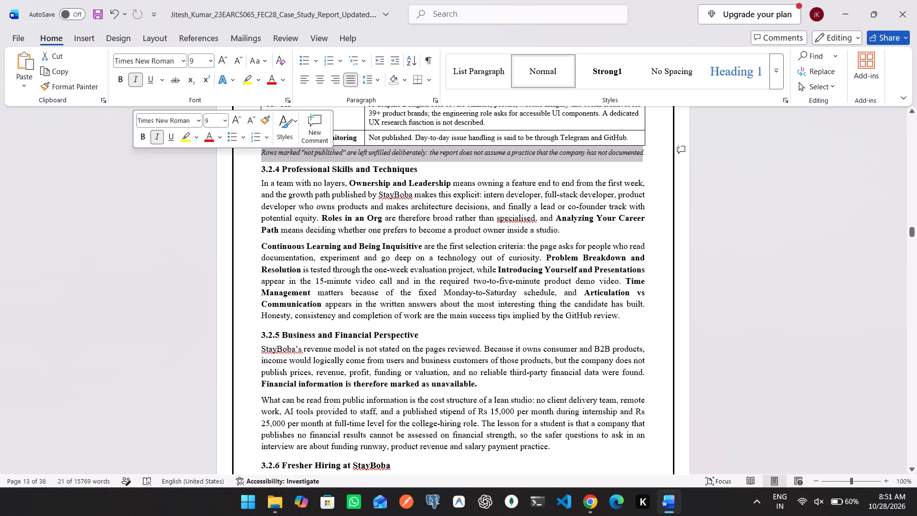
pyautogui.press('BackSpace')
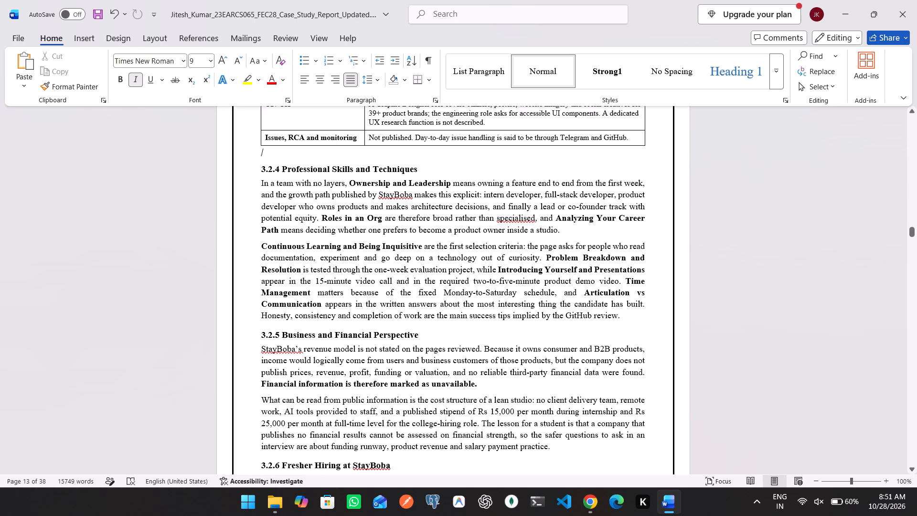
pyautogui.press('BackSpace')
pyautogui.press('BackSpace')
pyautogui.click(566, 229)
# Delete the italic Sources note below the last Key Learnings bullet in section 3.2.9 of the StayBoba case study.
pyautogui.scroll(-1, 566, 229)
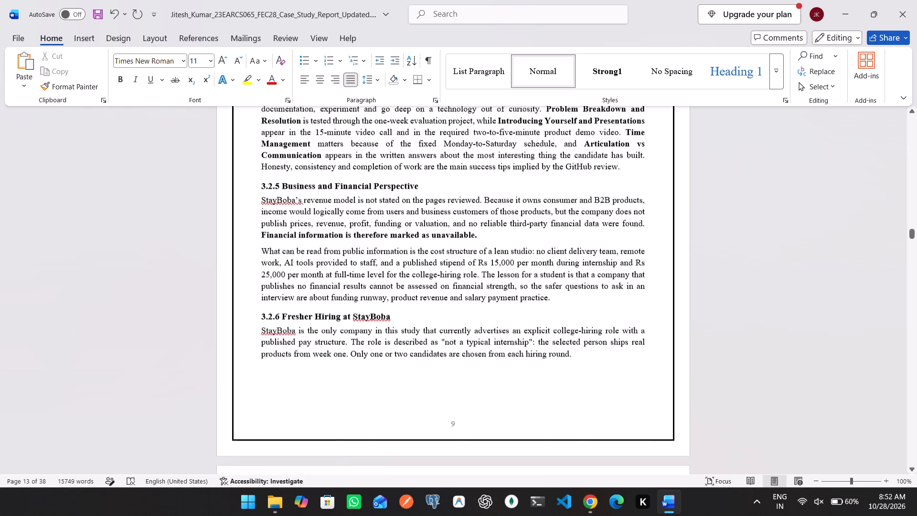
pyautogui.scroll(-1, 566, 229)
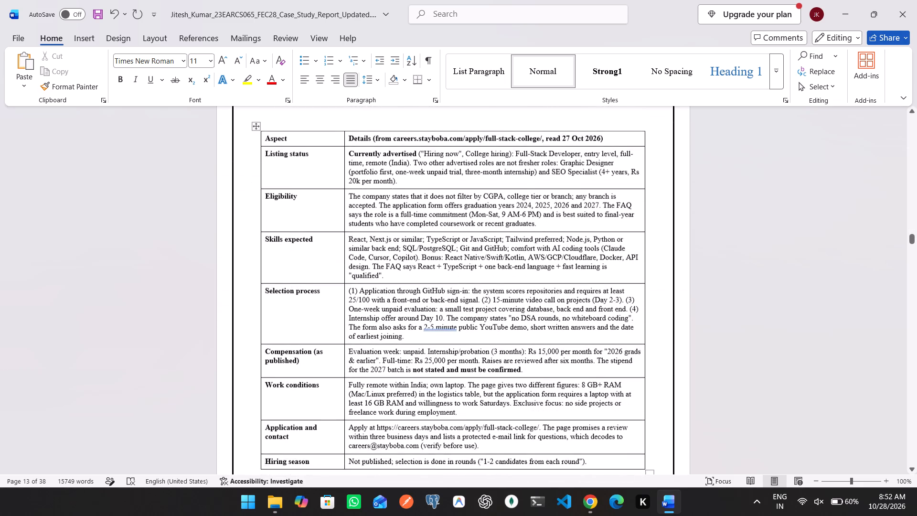
pyautogui.scroll(-1, 566, 229)
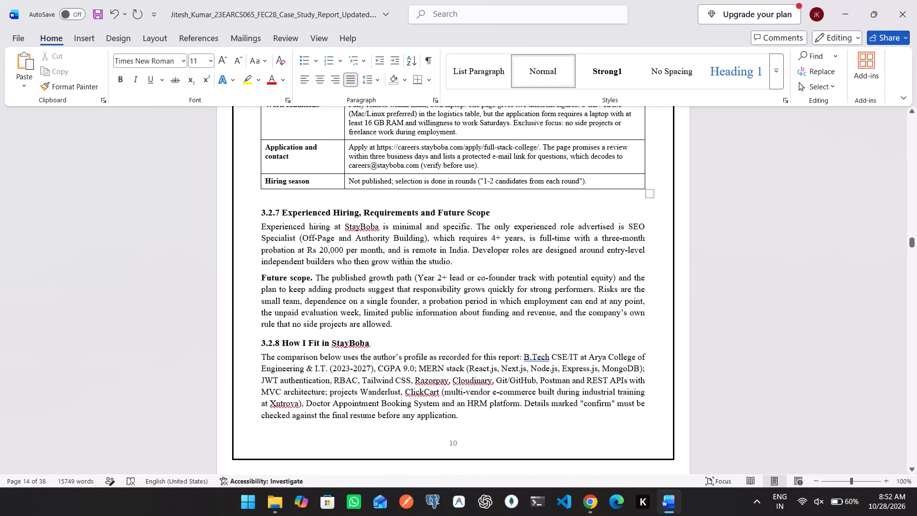
pyautogui.scroll(-1, 566, 229)
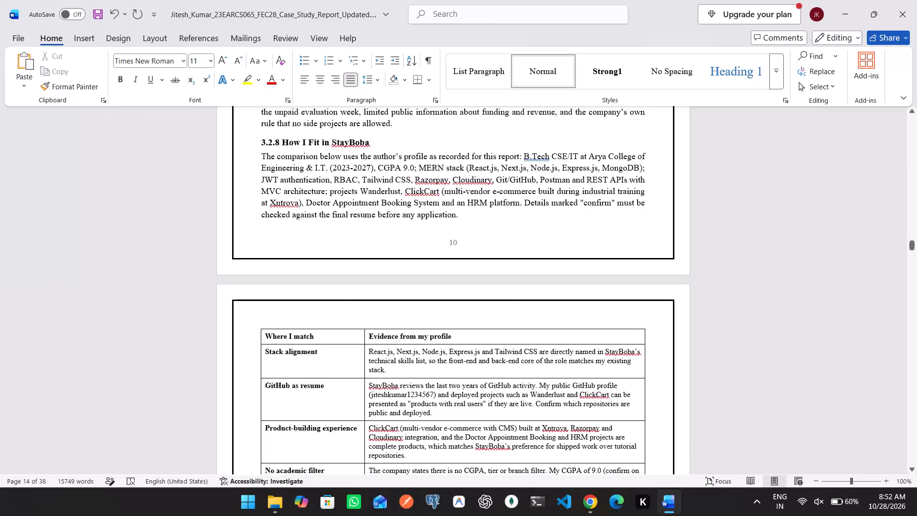
pyautogui.scroll(-1, 566, 229)
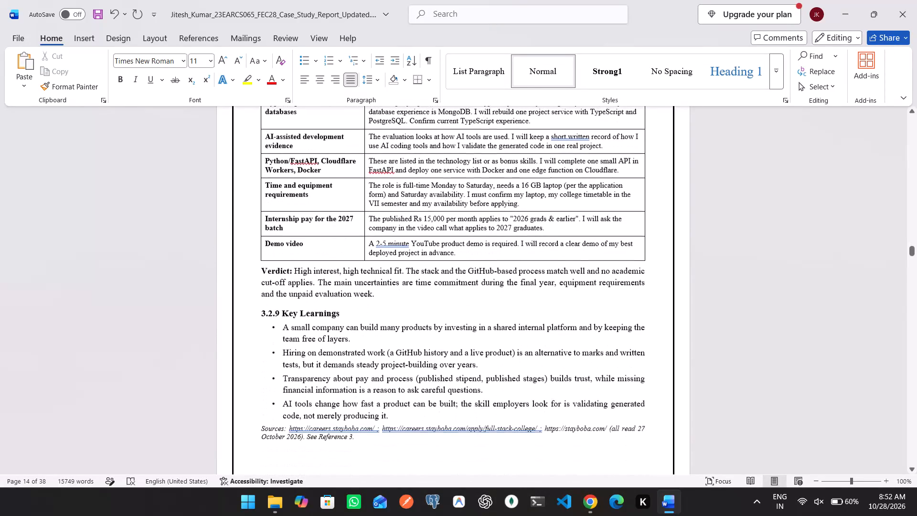
pyautogui.scroll(-1, 566, 229)
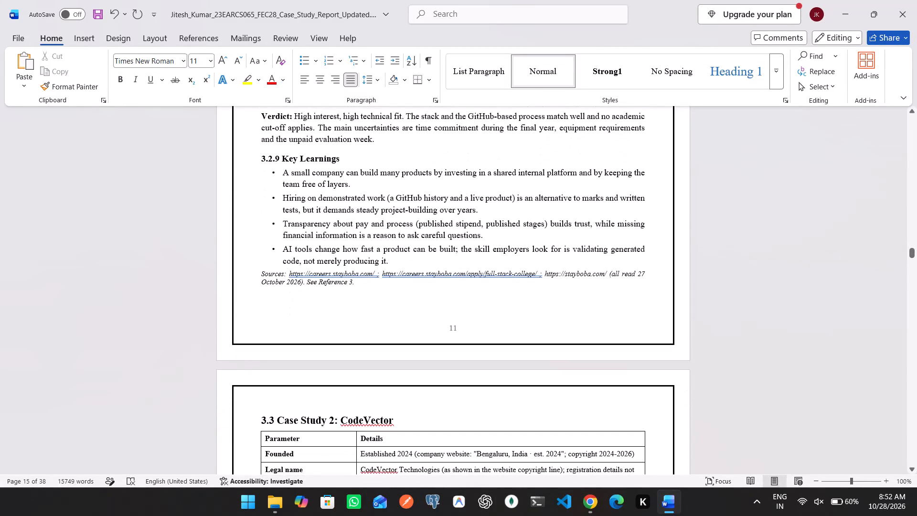
pyautogui.moveTo(356, 284); pyautogui.dragTo(272, 282)
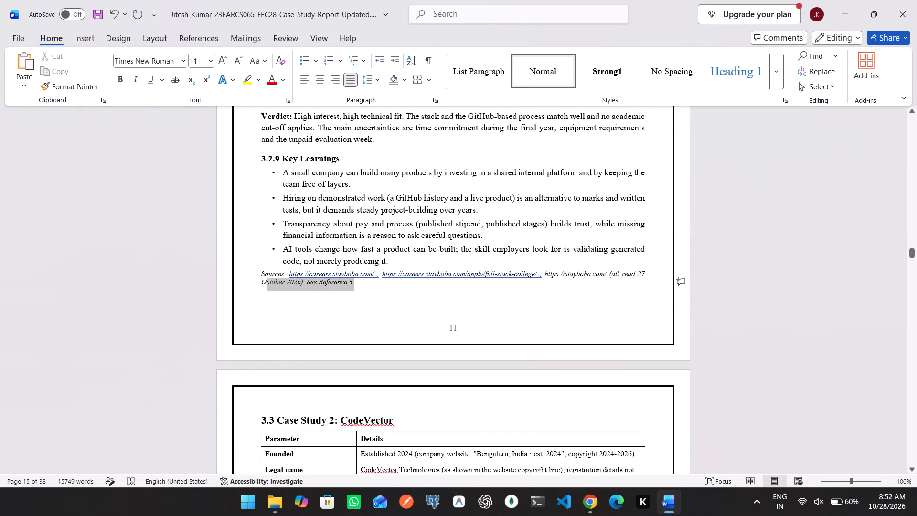
pyautogui.moveTo(272, 282); pyautogui.dragTo(263, 273)
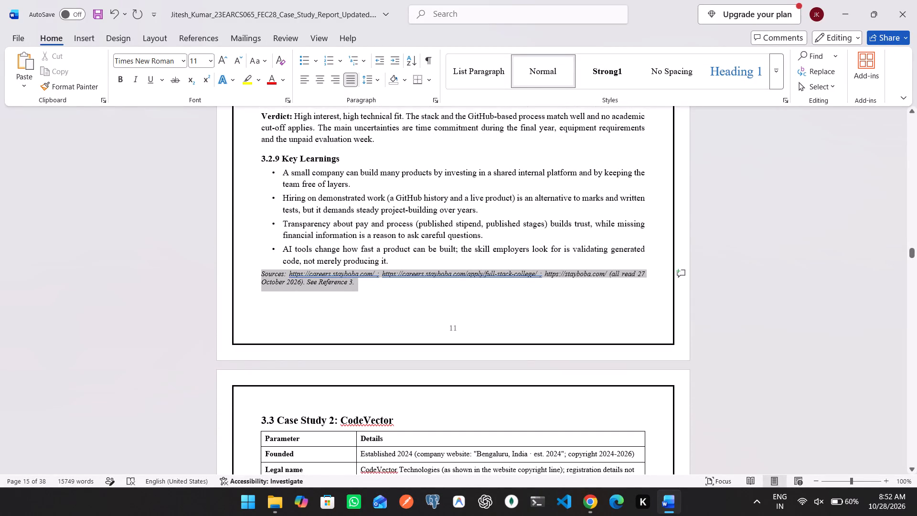
pyautogui.moveTo(263, 273); pyautogui.dragTo(261, 273)
pyautogui.press('BackSpace')
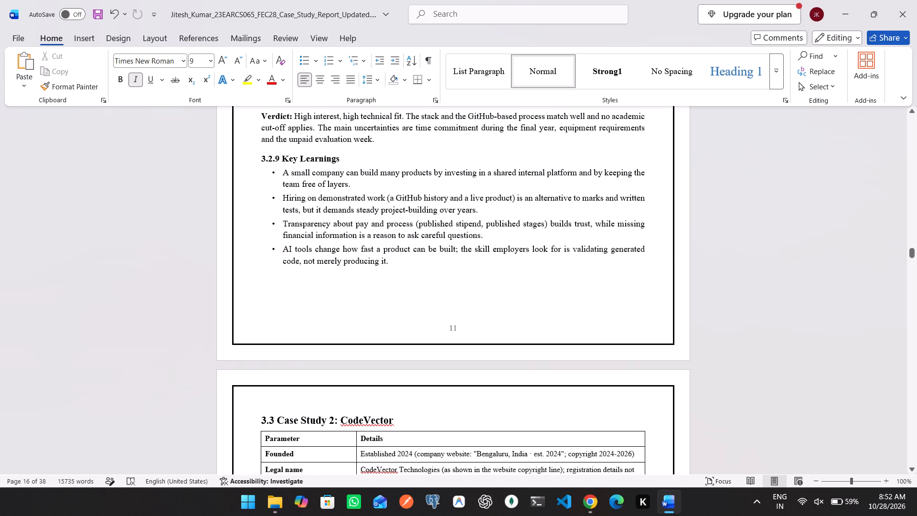
# Look back through the StayBoba pages from section 3.2.9 to section 3.2.5, examining the text and tables for remaining notes.
pyautogui.scroll(1, 375, 312)
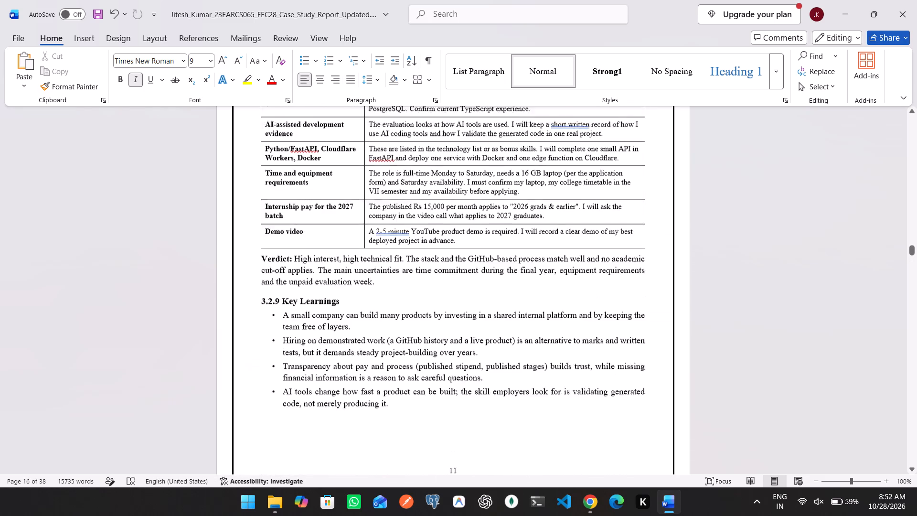
pyautogui.scroll(2, 375, 312)
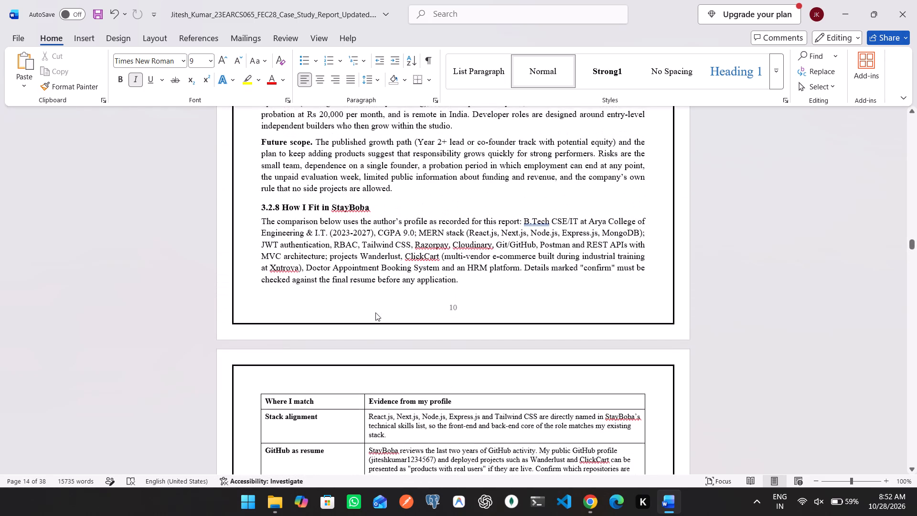
pyautogui.scroll(2, 375, 312)
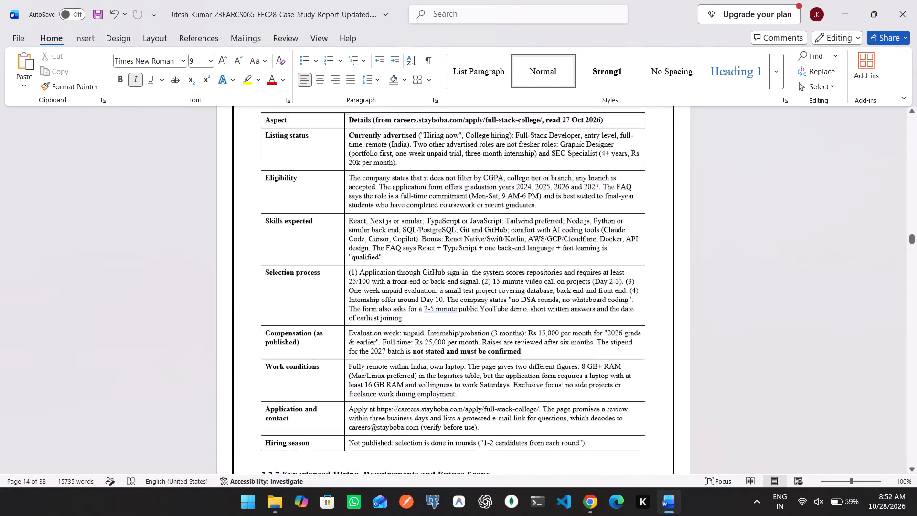
pyautogui.scroll(1, 375, 312)
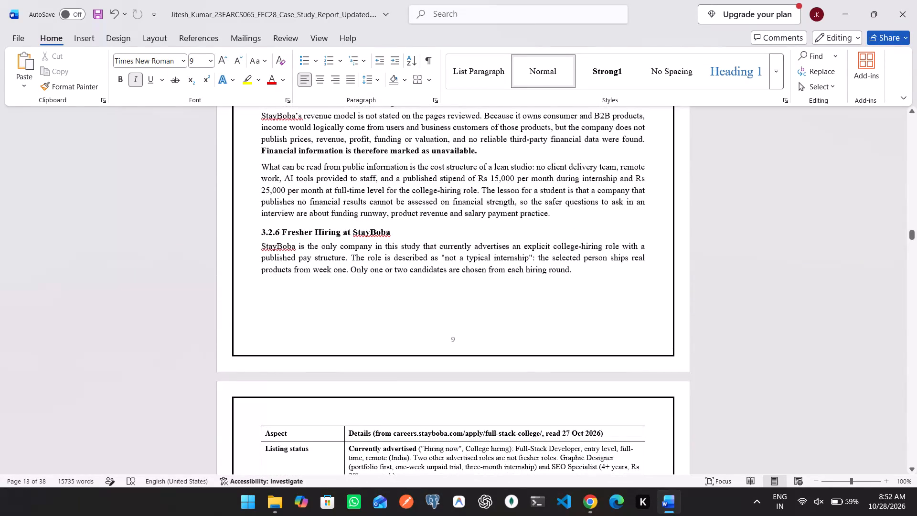
pyautogui.scroll(2, 375, 312)
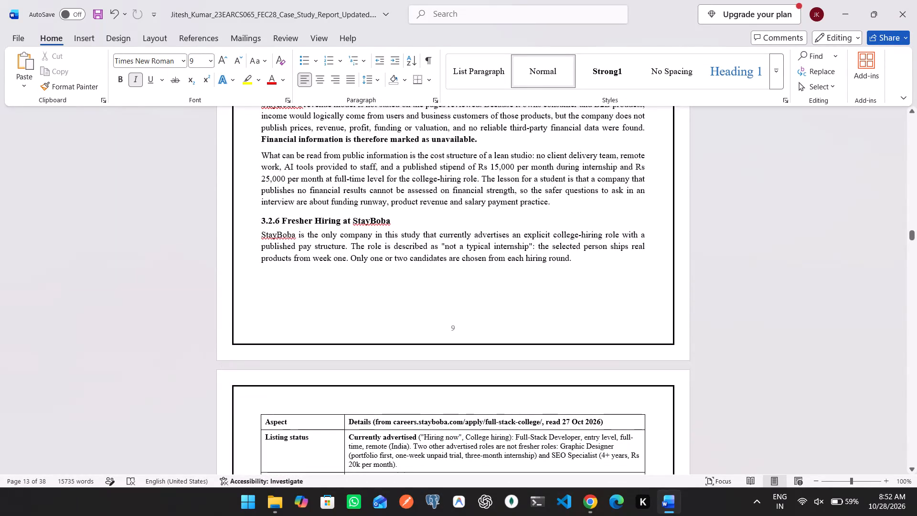
# Delete the italic Source note below the CodeVector company details table, just before section 3.3.1.
pyautogui.scroll(-1, 375, 312)
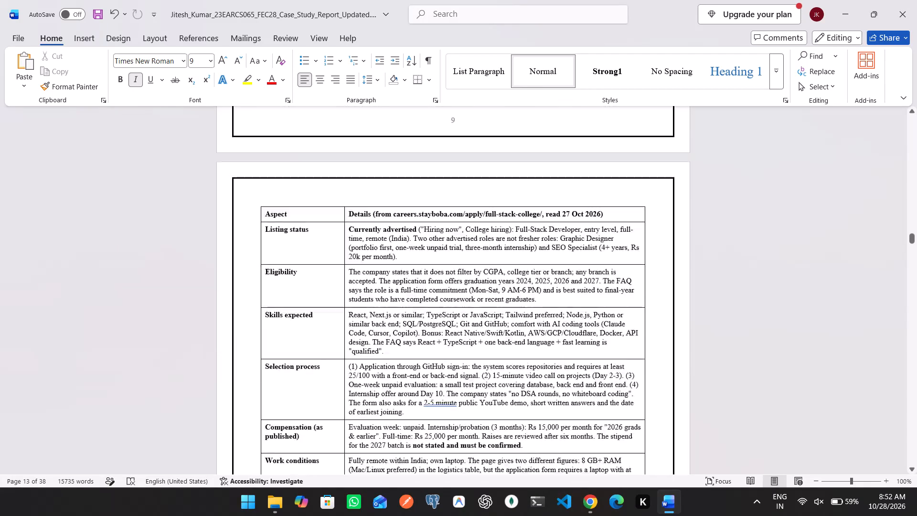
pyautogui.scroll(-1, 375, 312)
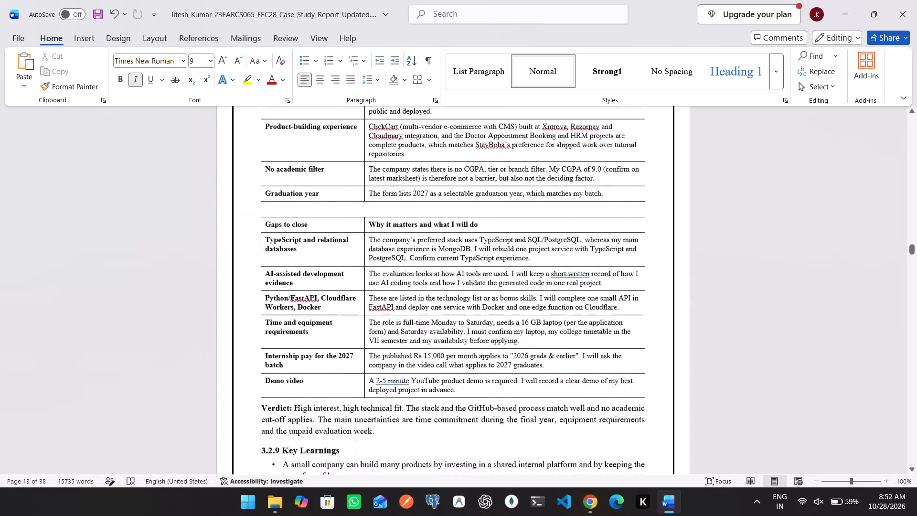
pyautogui.scroll(-2, 375, 312)
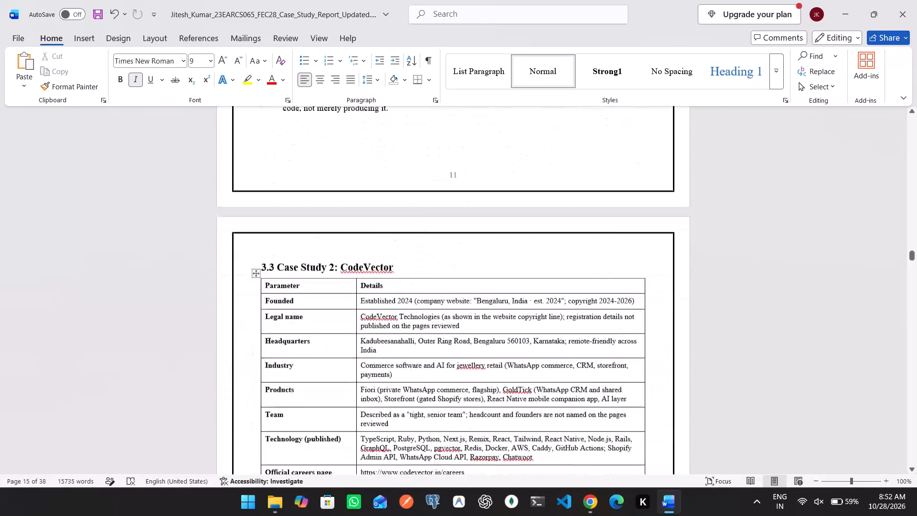
pyautogui.scroll(-1, 375, 312)
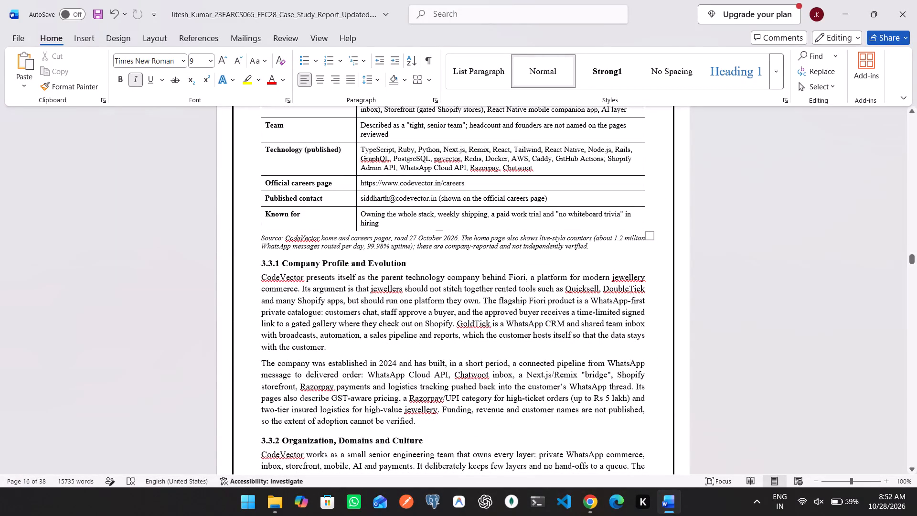
pyautogui.moveTo(590, 247); pyautogui.dragTo(255, 241)
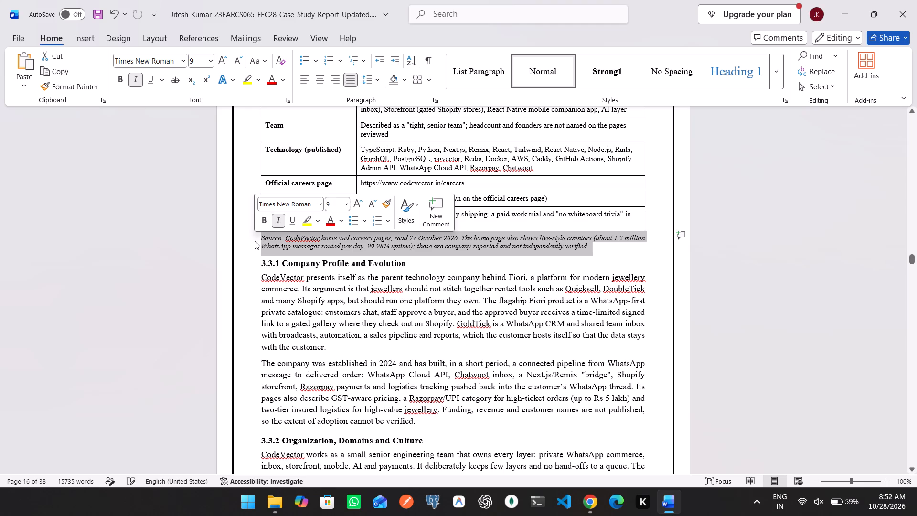
pyautogui.press('BackSpace')
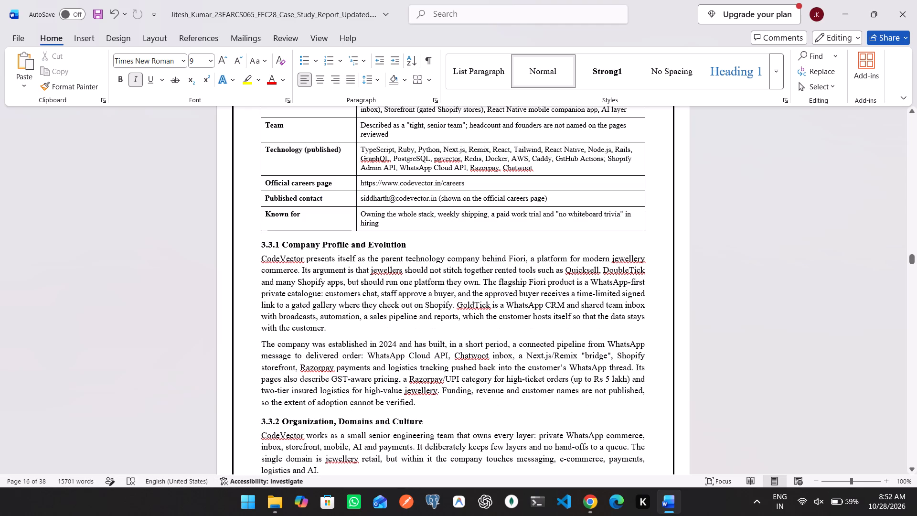
# Delete the italic note about entries not being independently audited below the CodeVector practices table, just before section 3.3.4.
pyautogui.scroll(-1, 374, 336)
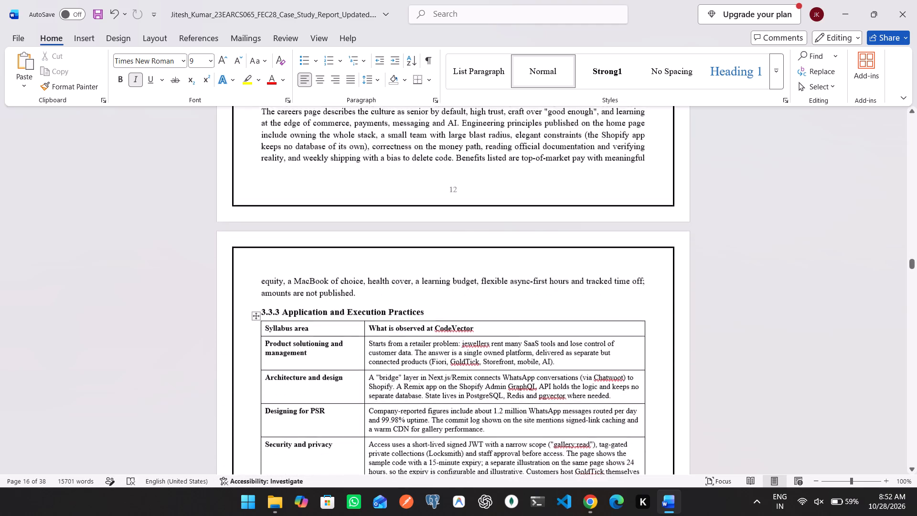
pyautogui.scroll(-1, 374, 336)
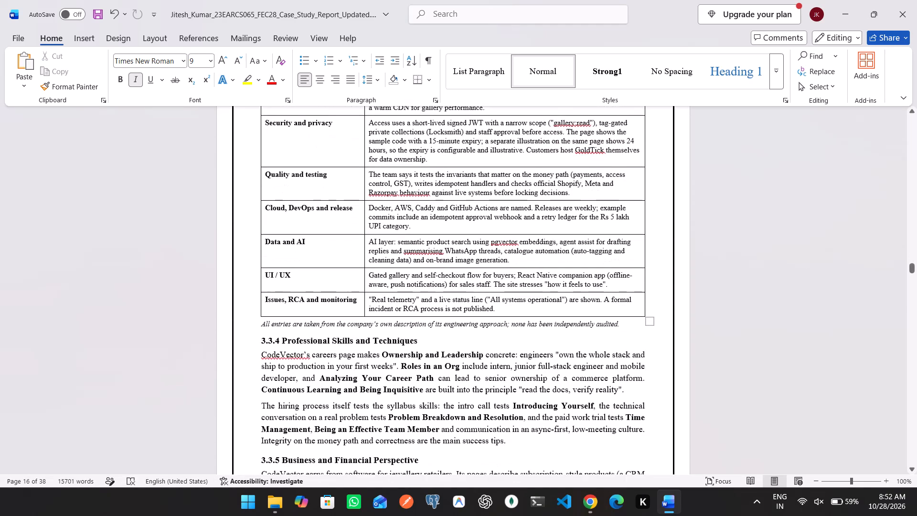
pyautogui.moveTo(627, 326); pyautogui.dragTo(385, 323)
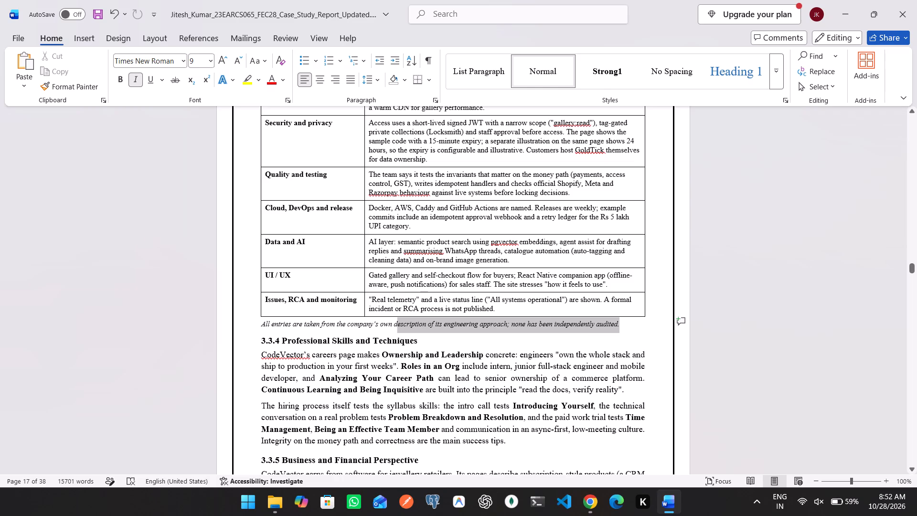
pyautogui.moveTo(385, 323); pyautogui.dragTo(247, 327)
pyautogui.press('BackSpace')
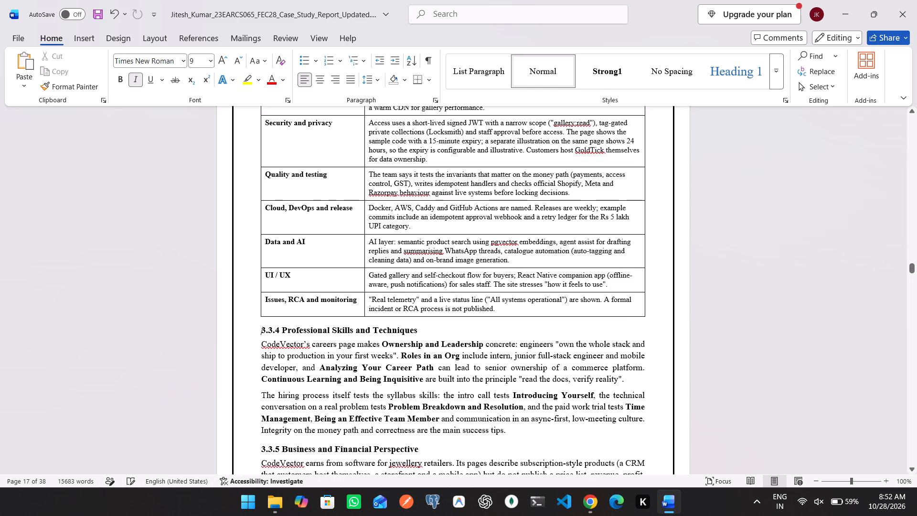
# Delete the italic Sources note below the last Key Learnings bullet in section 3.3.9 of the CodeVector case study.
pyautogui.scroll(-1, 247, 327)
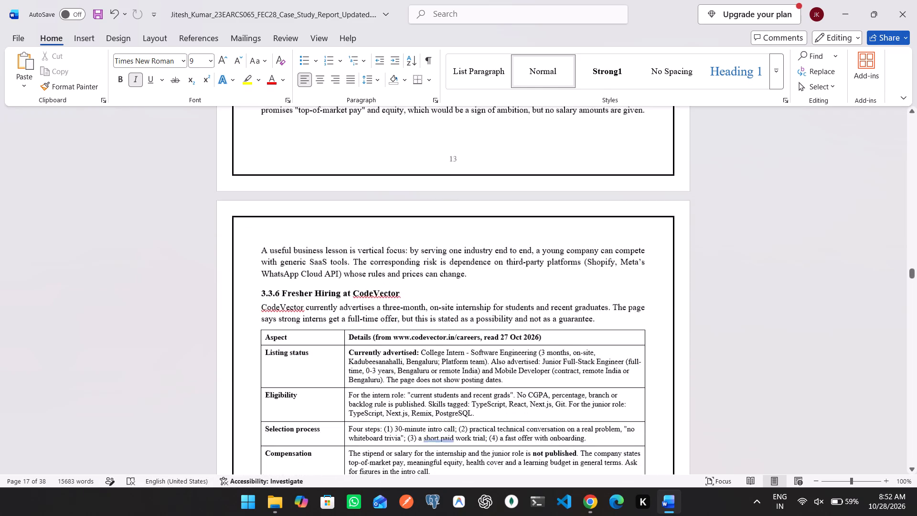
pyautogui.scroll(-1, 247, 327)
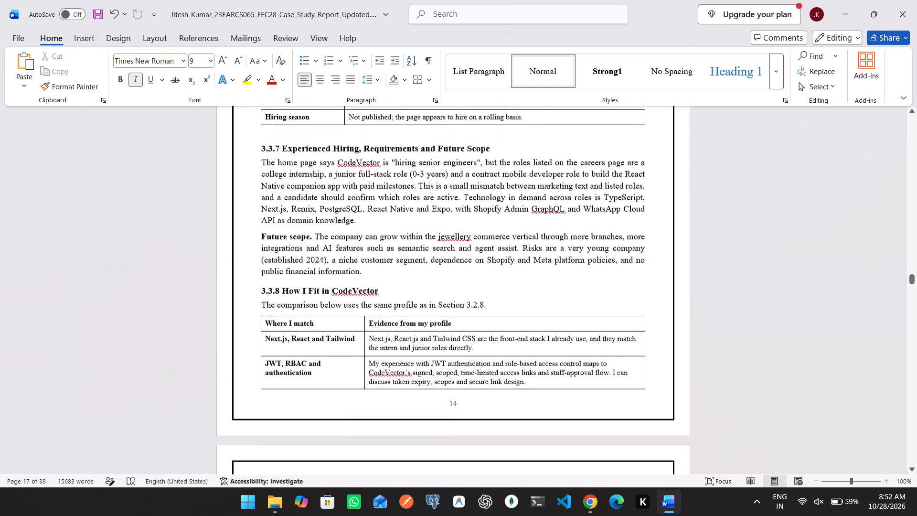
pyautogui.scroll(-1, 247, 327)
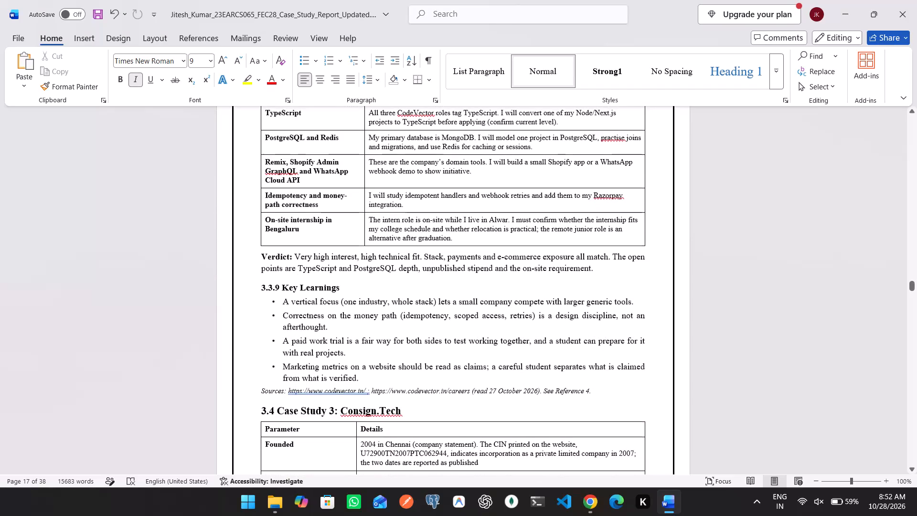
pyautogui.scroll(-1, 247, 327)
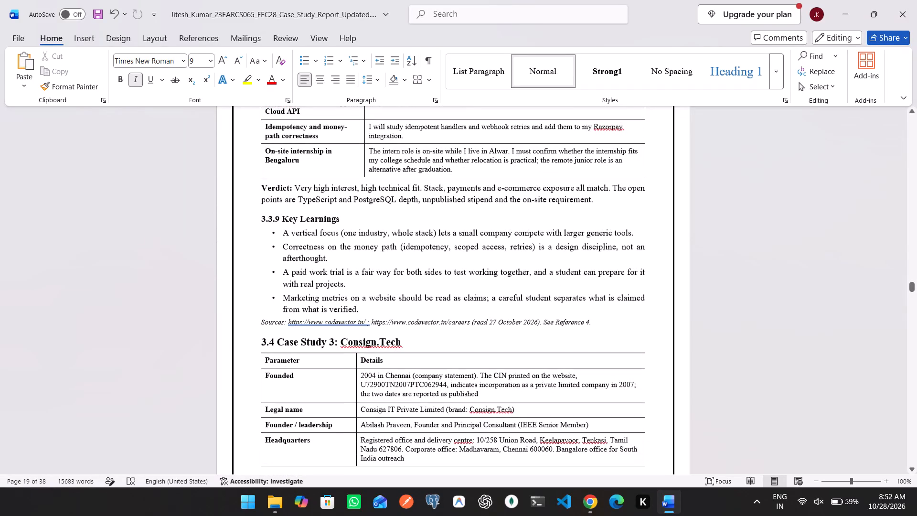
pyautogui.moveTo(602, 322); pyautogui.dragTo(245, 321)
pyautogui.press('BackSpace')
# Delete the italic Source note below the Consign.Tech company details table, just before section 3.4.1.
pyautogui.scroll(-1, 245, 321)
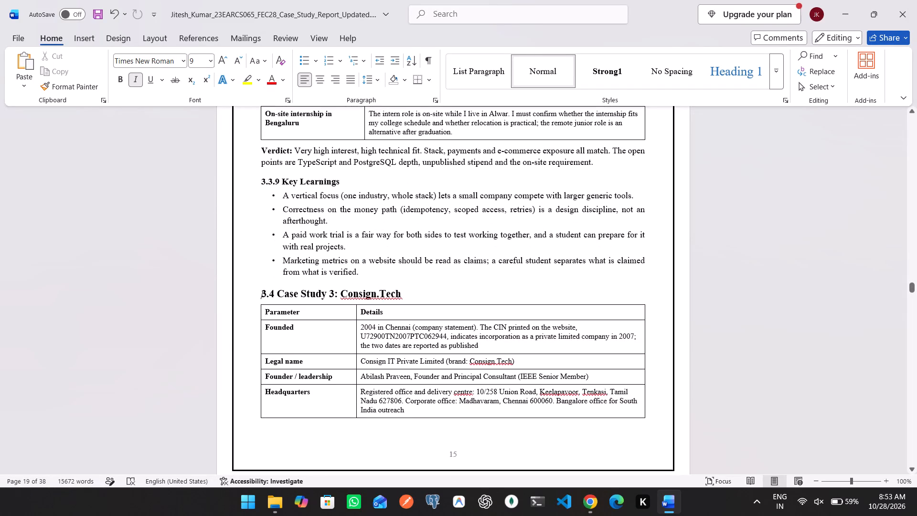
pyautogui.scroll(-1, 245, 321)
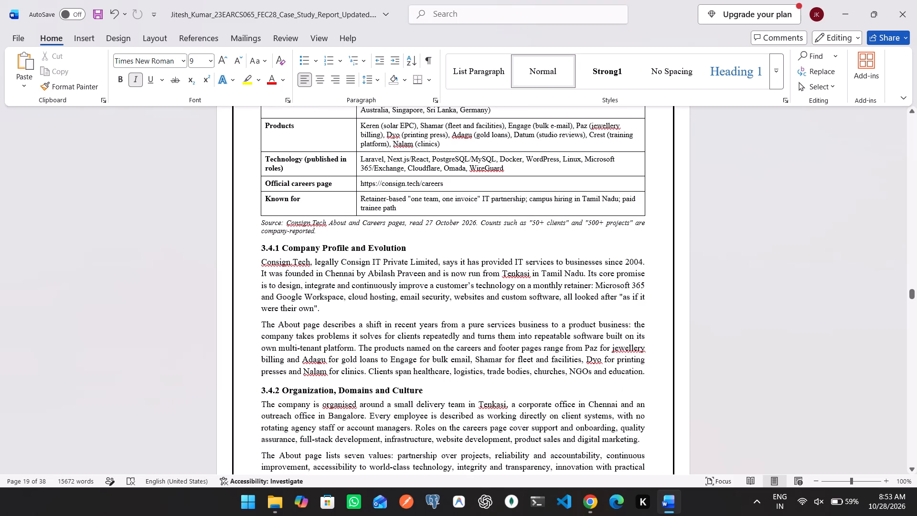
pyautogui.moveTo(322, 230); pyautogui.dragTo(261, 221)
pyautogui.press('BackSpace')
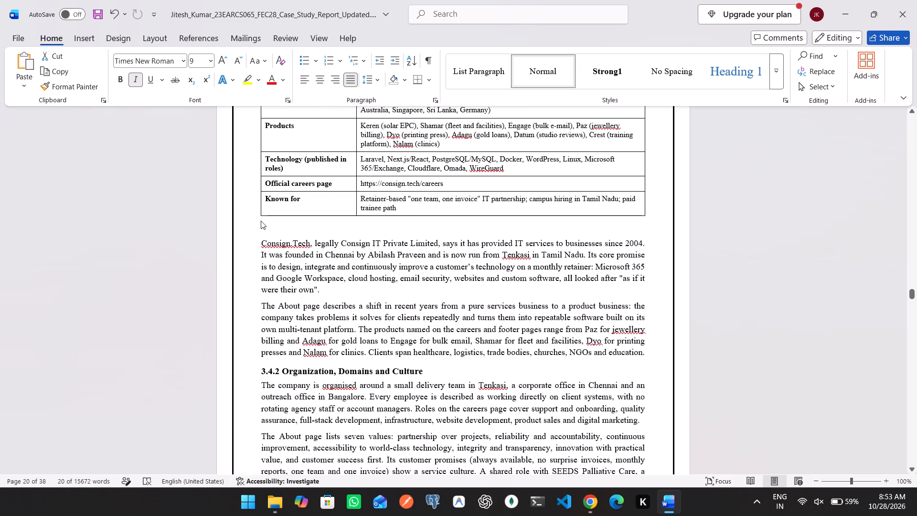
# Delete the italic note about items not found on the reviewed pages below the Consign.Tech practices table, just before section 3.4.4.
pyautogui.scroll(-1, 261, 221)
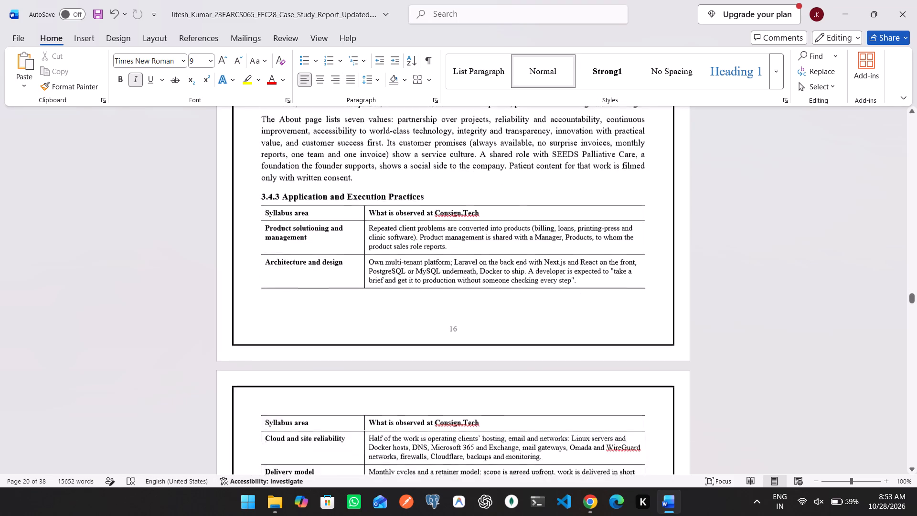
pyautogui.scroll(-1, 261, 221)
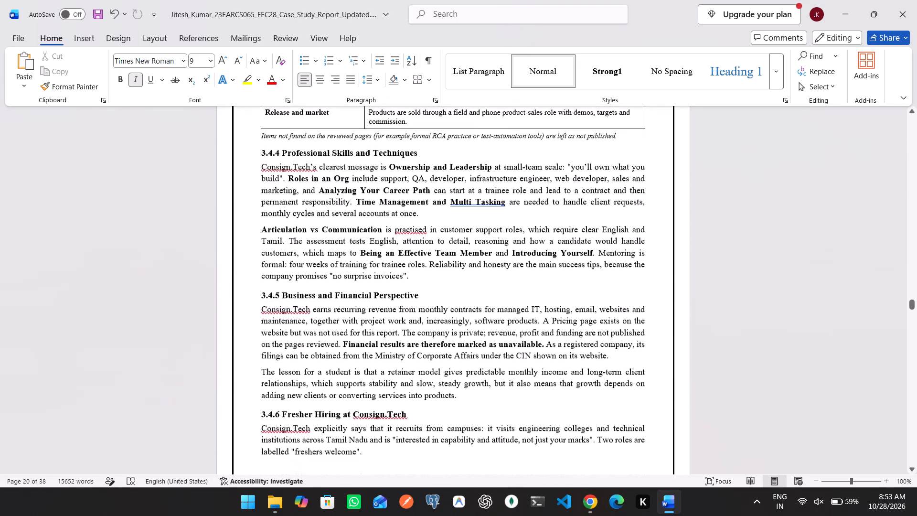
pyautogui.moveTo(627, 135); pyautogui.dragTo(259, 138)
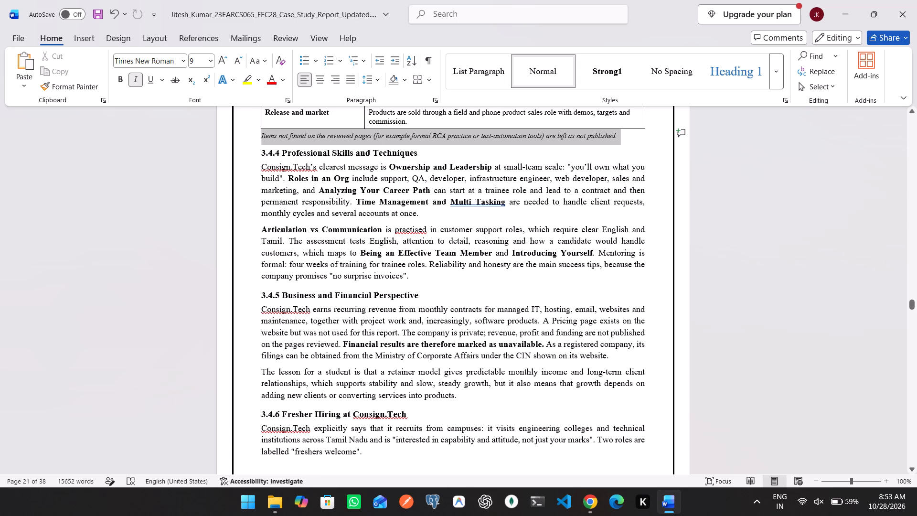
pyautogui.moveTo(259, 138); pyautogui.dragTo(260, 138)
pyautogui.press('BackSpace')
# Delete the italic Sources note below the last Key Learnings bullet in section 3.4.9 of the Consign.Tech case study.
pyautogui.scroll(-1, 260, 138)
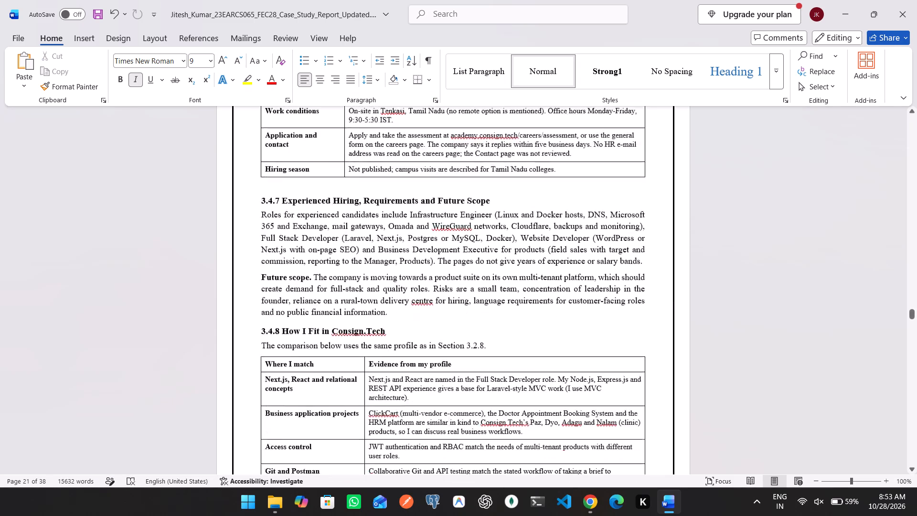
pyautogui.scroll(-1, 260, 138)
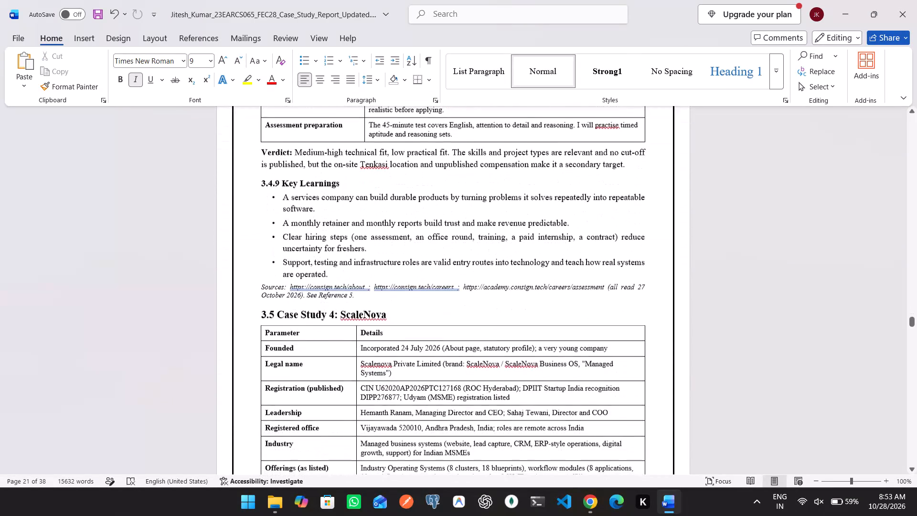
pyautogui.scroll(-1, 260, 138)
pyautogui.moveTo(363, 197); pyautogui.dragTo(310, 195)
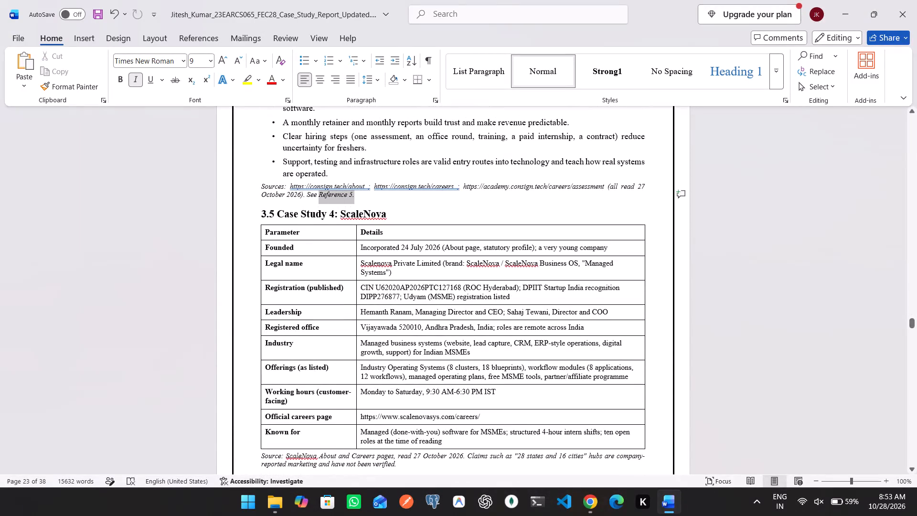
pyautogui.moveTo(310, 195); pyautogui.dragTo(254, 187)
pyautogui.press('BackSpace')
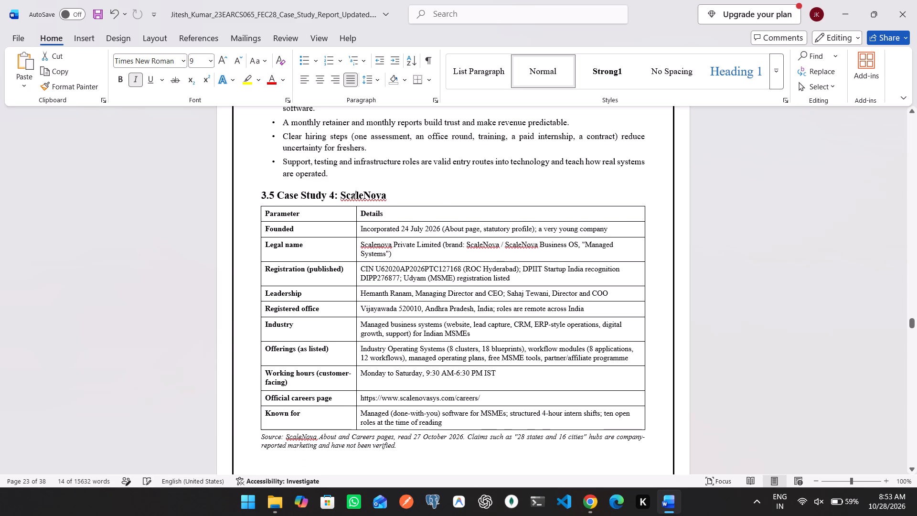
# Delete the italic Source note below the ScaleNova company details table, just before section 3.5.1.
pyautogui.scroll(-1, 254, 187)
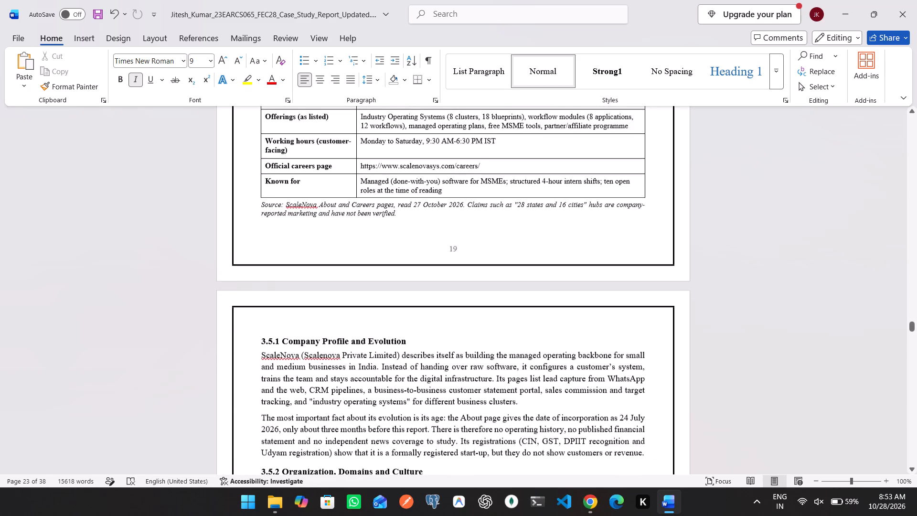
pyautogui.moveTo(412, 210); pyautogui.dragTo(252, 207)
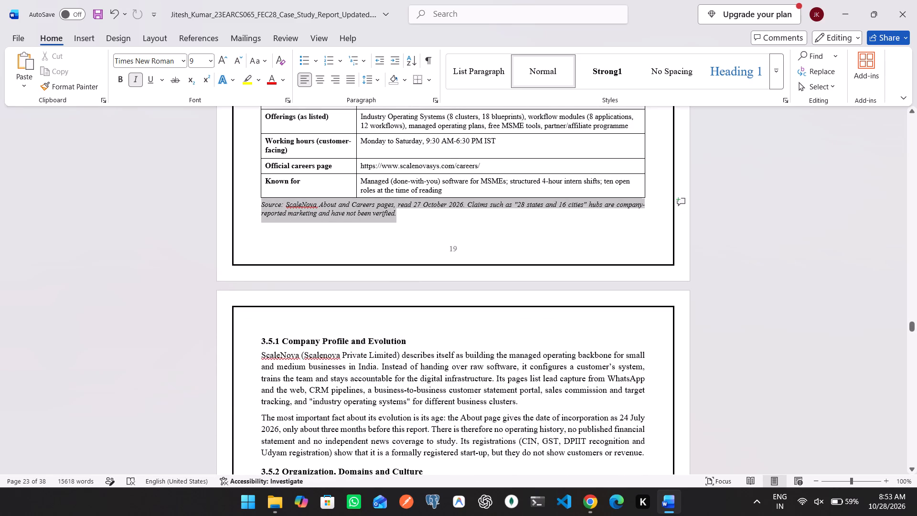
pyautogui.moveTo(252, 207); pyautogui.dragTo(252, 206)
pyautogui.press('BackSpace')
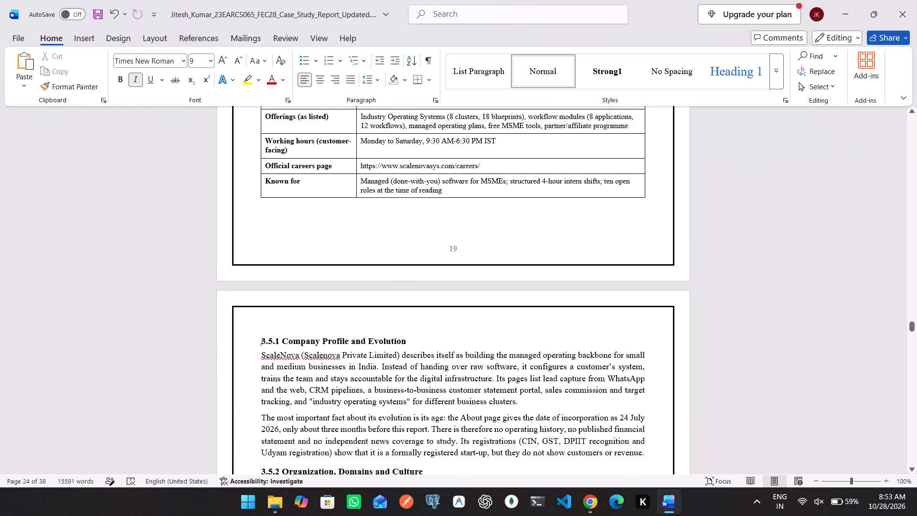
# Delete the italic note about undocumented practices below the ScaleNova practices table, just before section 3.5.4.
pyautogui.scroll(-1, 252, 206)
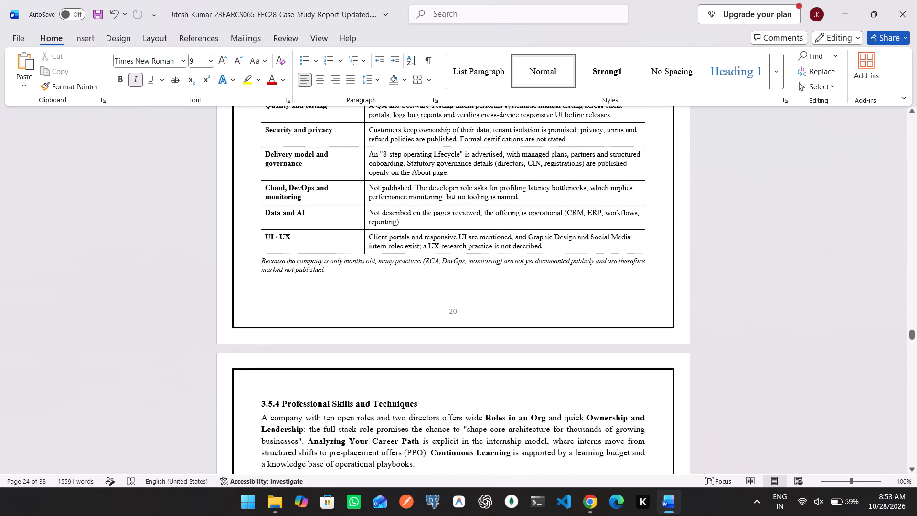
pyautogui.moveTo(331, 271); pyautogui.dragTo(258, 262)
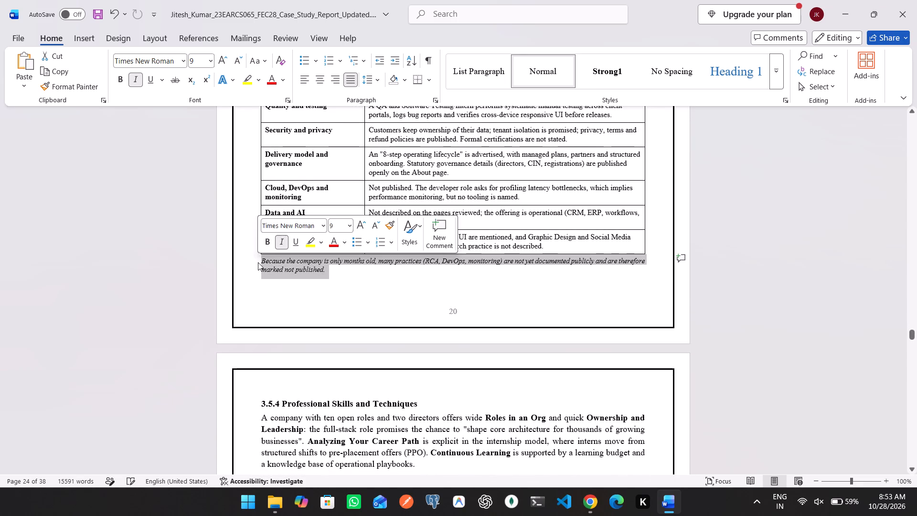
pyautogui.press('BackSpace')
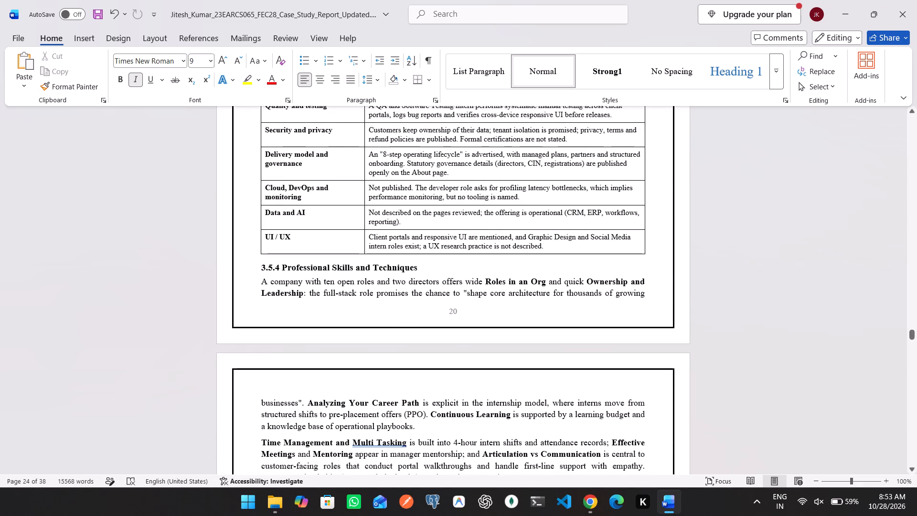
# Delete the italic Sources note that ends the ScaleNova case study, just above the 3.6 Case Study 5: Zepo Commerce heading.
pyautogui.scroll(-1, 351, 294)
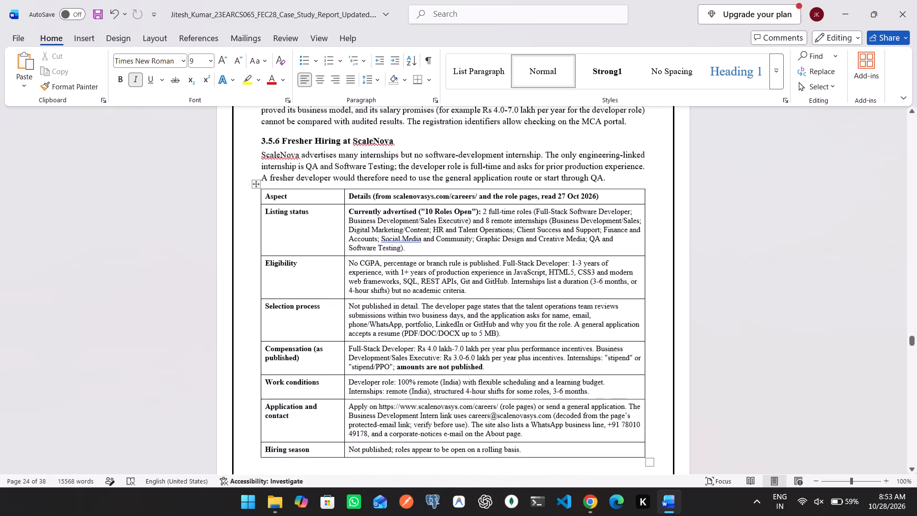
pyautogui.scroll(-1, 351, 294)
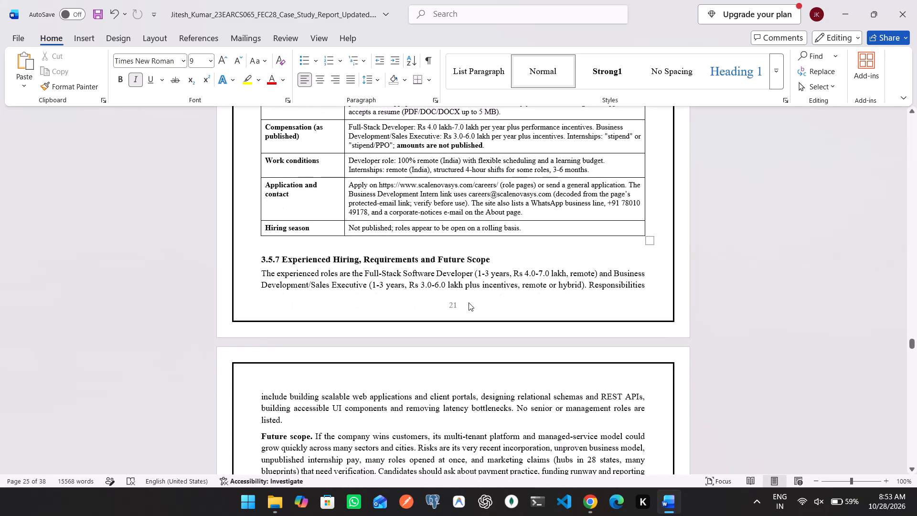
pyautogui.scroll(-2, 469, 302)
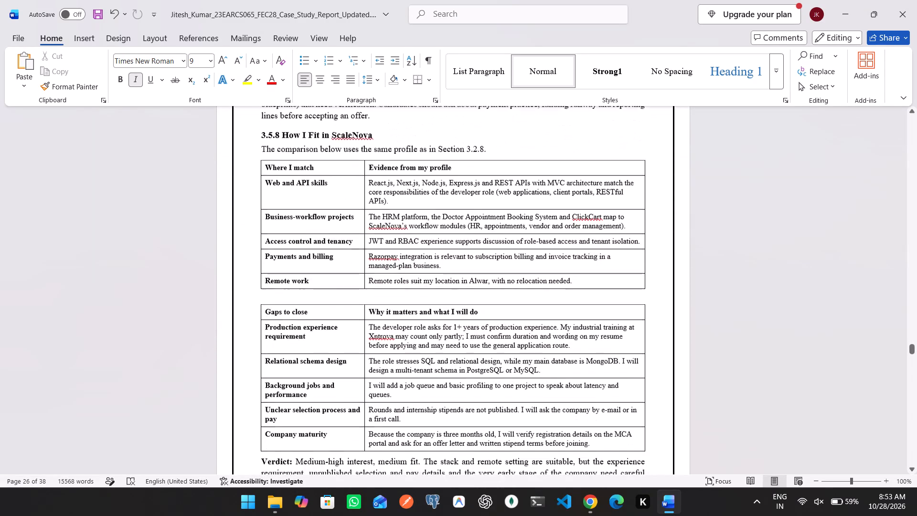
pyautogui.scroll(-1, 469, 302)
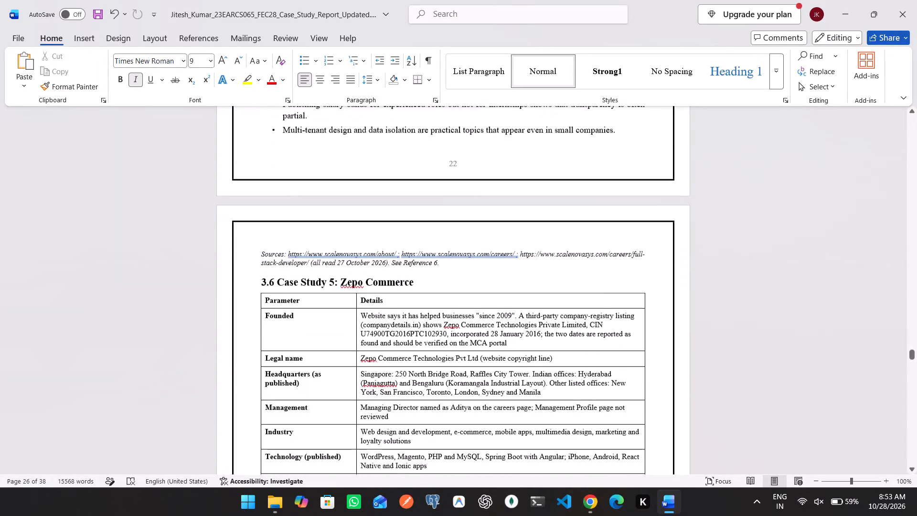
pyautogui.scroll(-1, 469, 302)
pyautogui.moveTo(448, 255); pyautogui.dragTo(271, 259)
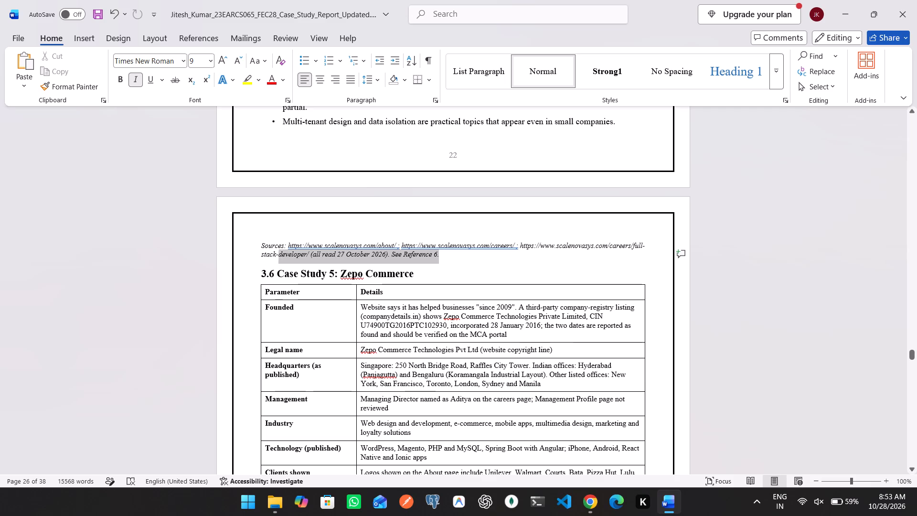
pyautogui.moveTo(271, 259); pyautogui.dragTo(258, 244)
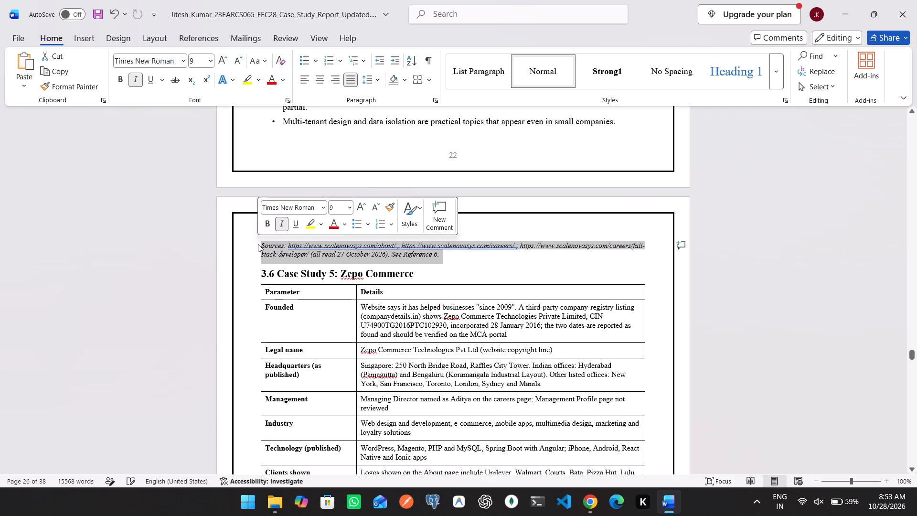
pyautogui.press('BackSpace')
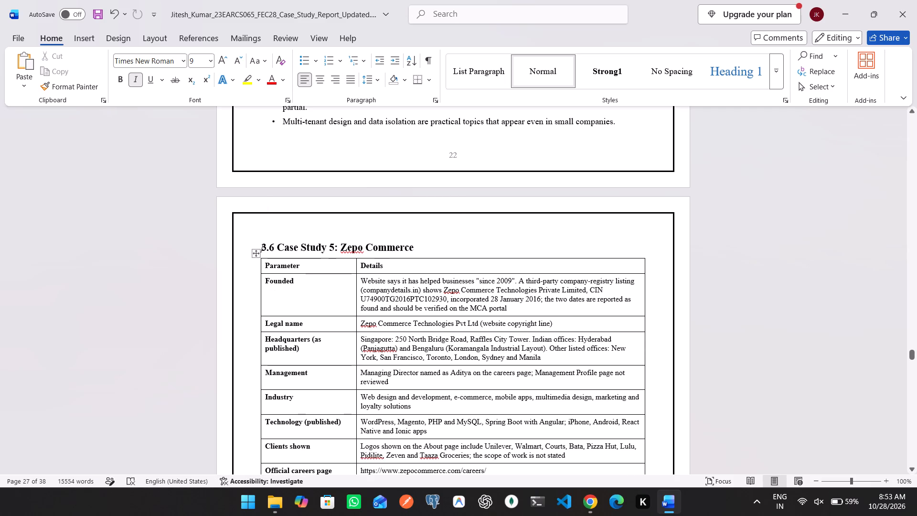
# Delete the italic Source note below the Zepo Commerce company details table, just before section 3.6.1.
pyautogui.scroll(-1, 414, 268)
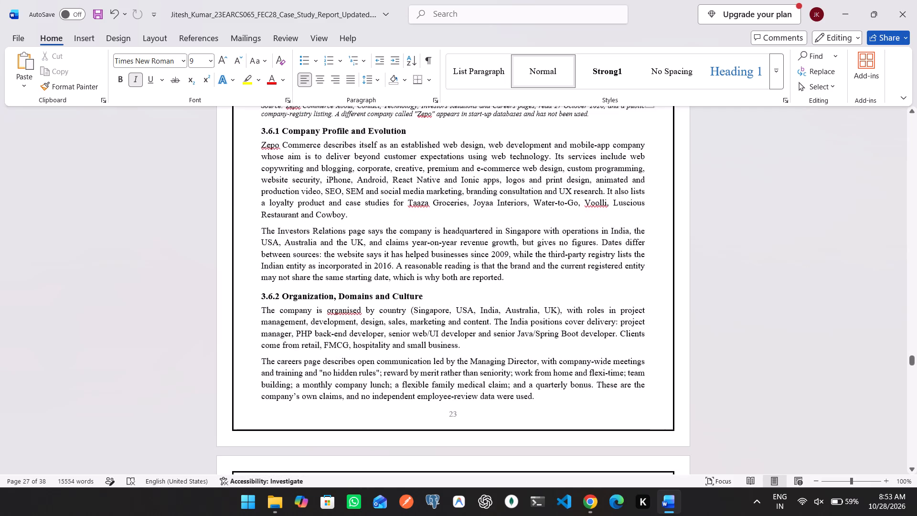
pyautogui.scroll(-1, 414, 268)
pyautogui.moveTo(591, 168); pyautogui.dragTo(254, 159)
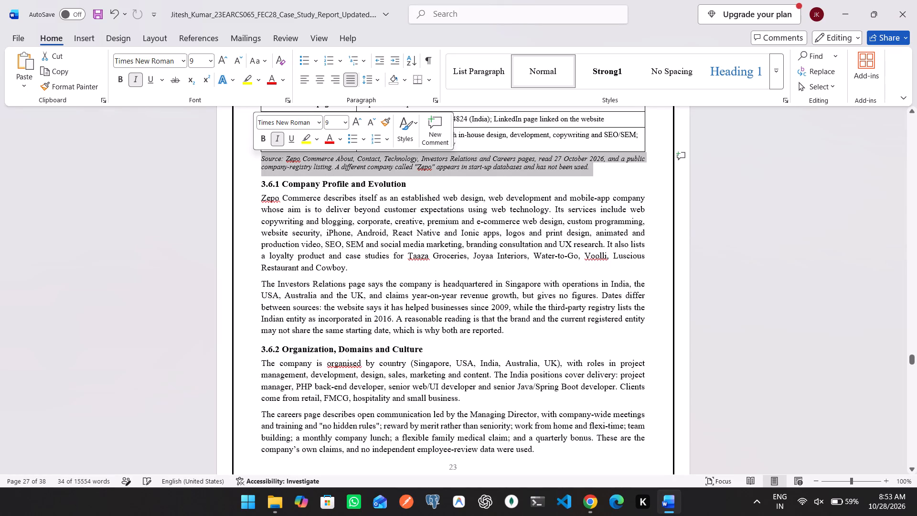
pyautogui.press('BackSpace')
# Delete the italic note about entries from service and careers pages below the Zepo Commerce practices table, just before section 3.6.4.
pyautogui.scroll(-1, 381, 247)
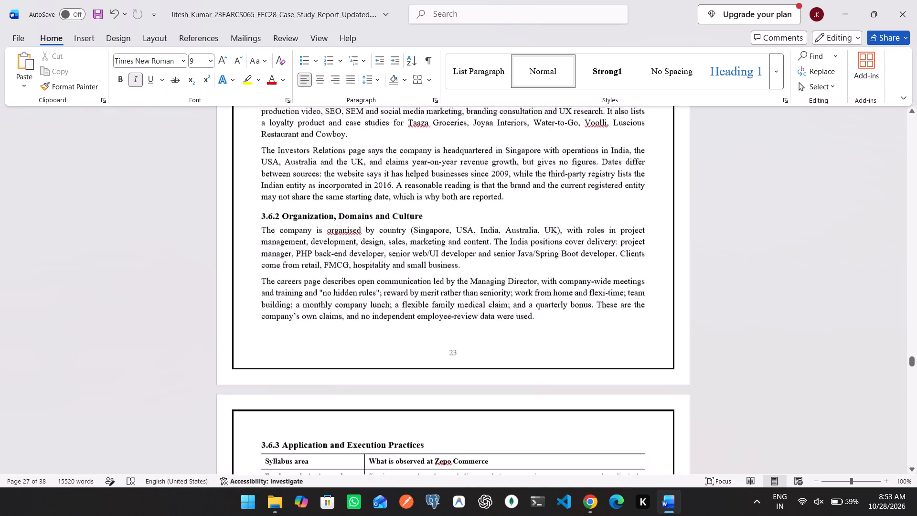
pyautogui.scroll(-1, 381, 247)
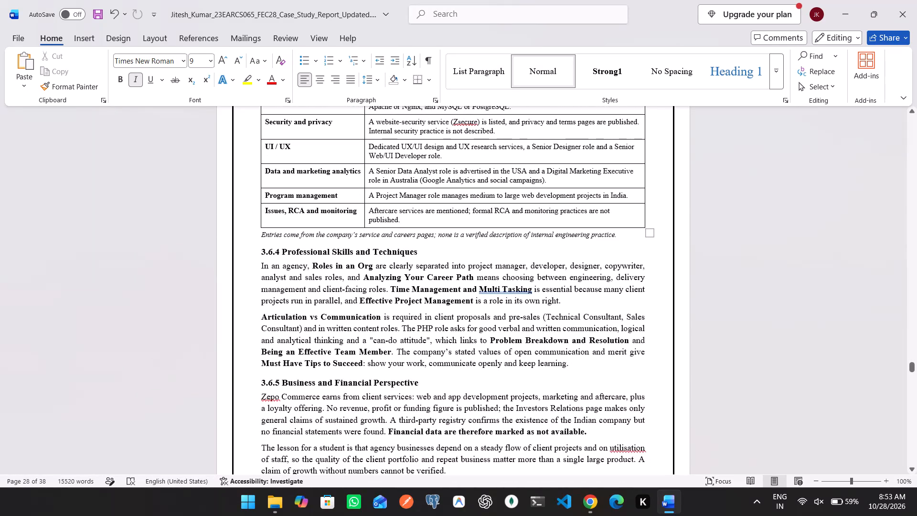
pyautogui.moveTo(623, 237); pyautogui.dragTo(253, 234)
pyautogui.press('BackSpace')
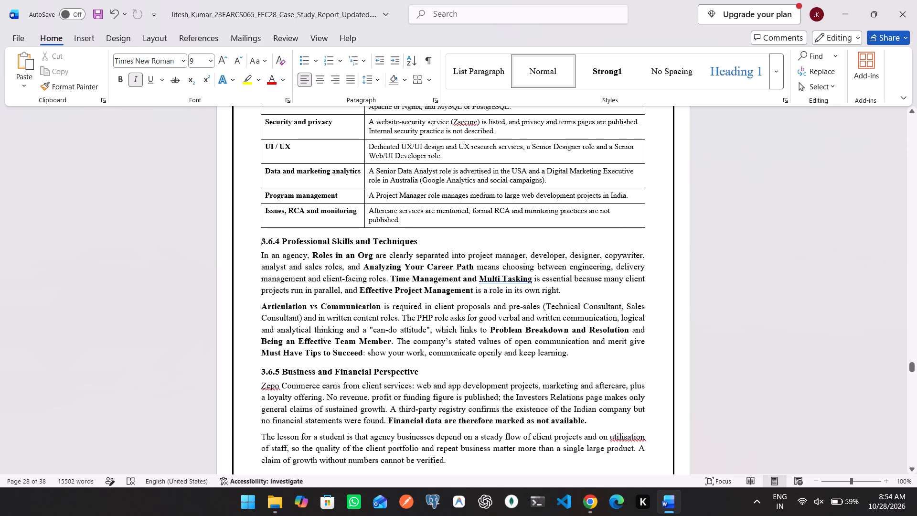
# Delete the italic Sources note that ends the Zepo Commerce case study, below the 3.6.9 Key Learnings bullets.
pyautogui.scroll(-1, 361, 286)
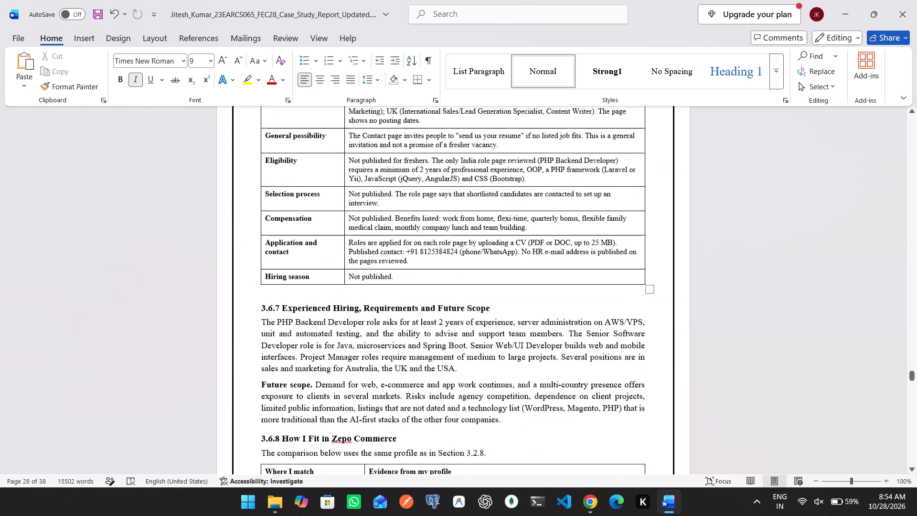
pyautogui.scroll(-1, 361, 286)
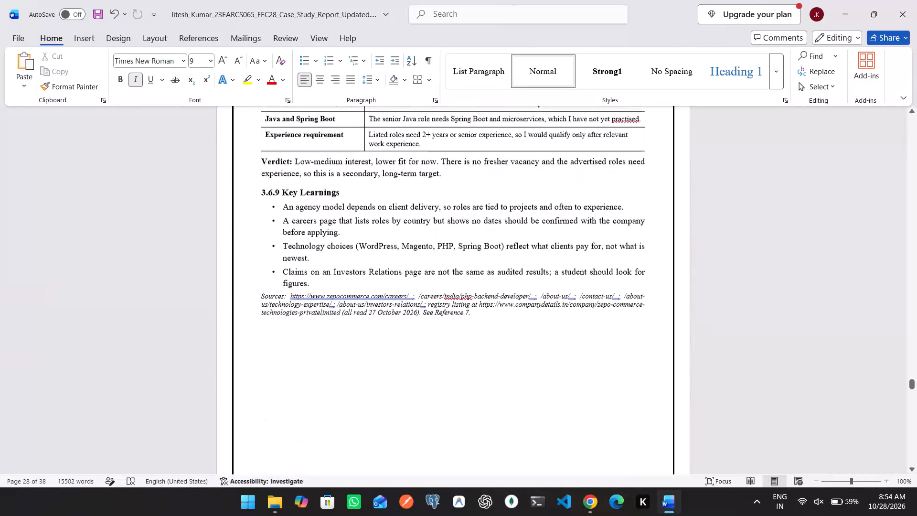
pyautogui.scroll(-1, 361, 286)
pyautogui.moveTo(482, 303); pyautogui.dragTo(303, 291)
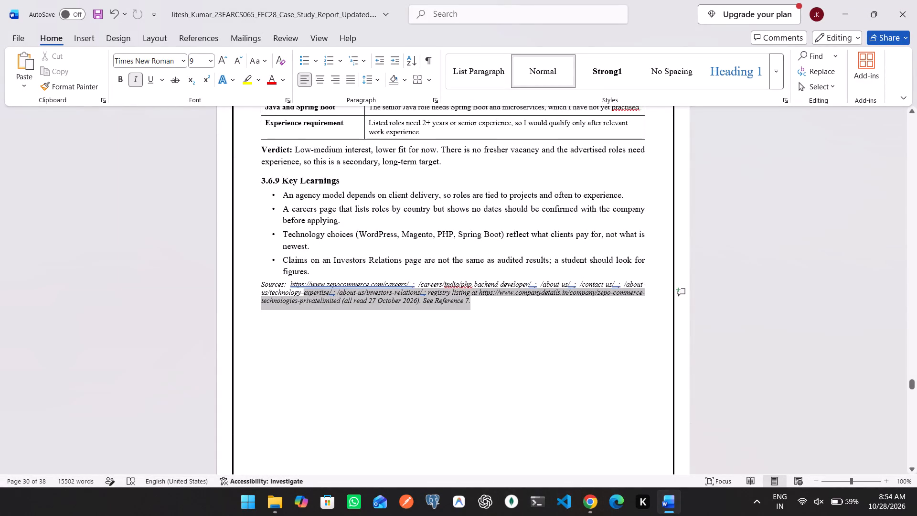
pyautogui.moveTo(303, 291); pyautogui.dragTo(265, 285)
pyautogui.press('BackSpace')
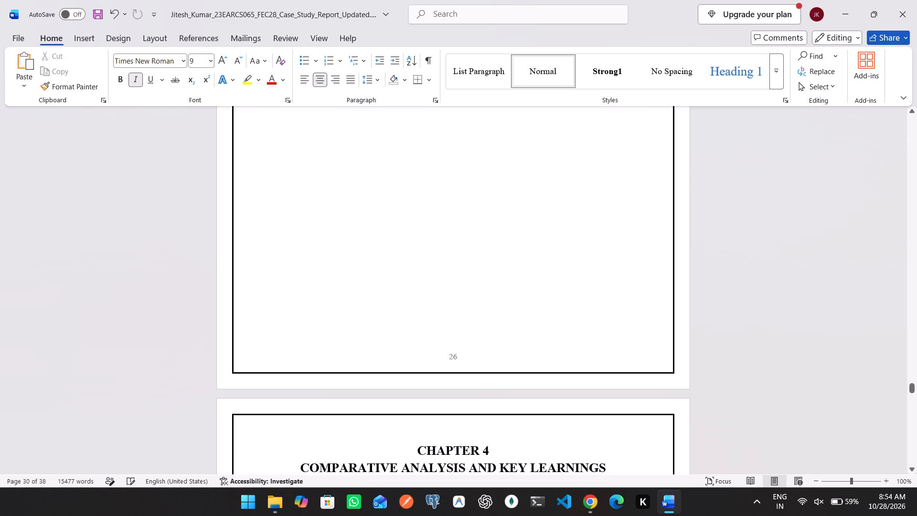
# Delete the italic LPA note below the five-company comparison table in Chapter 4, just before section 4.2.
pyautogui.hscroll(1, 416, 280)
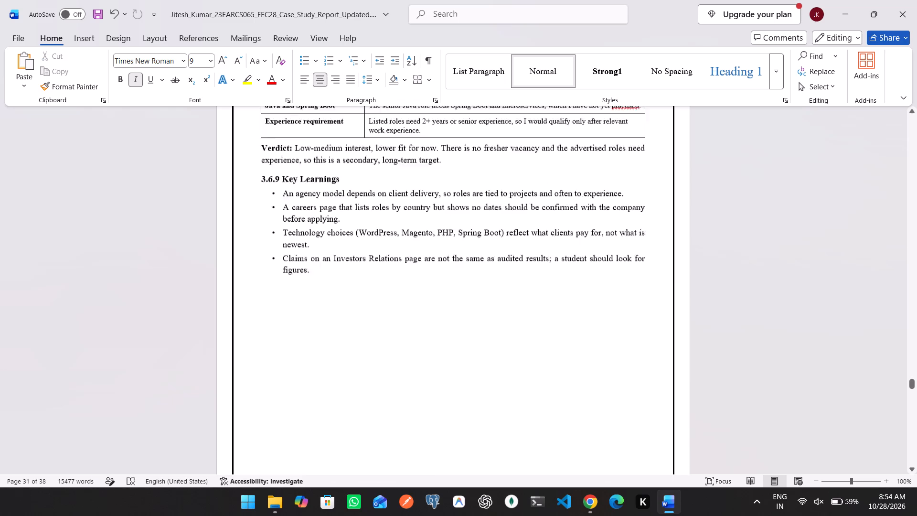
pyautogui.hscroll(1, 416, 280)
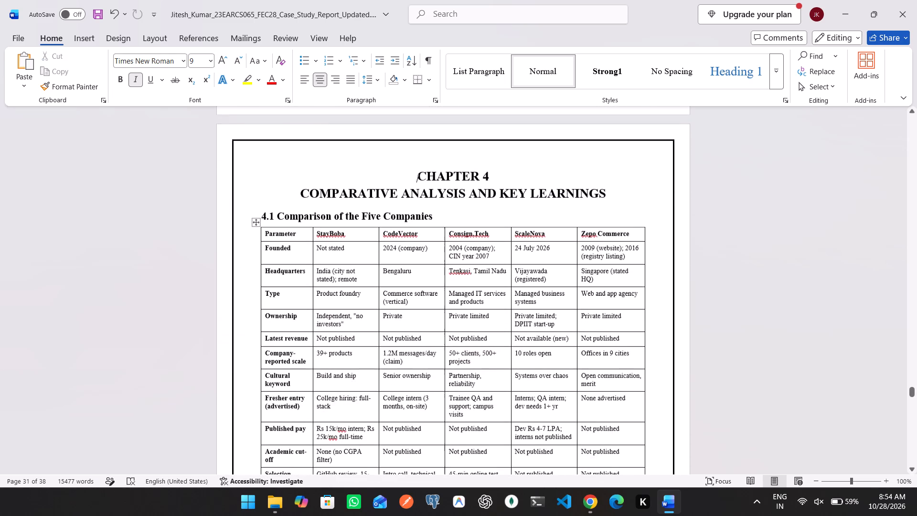
pyautogui.scroll(-1, 416, 280)
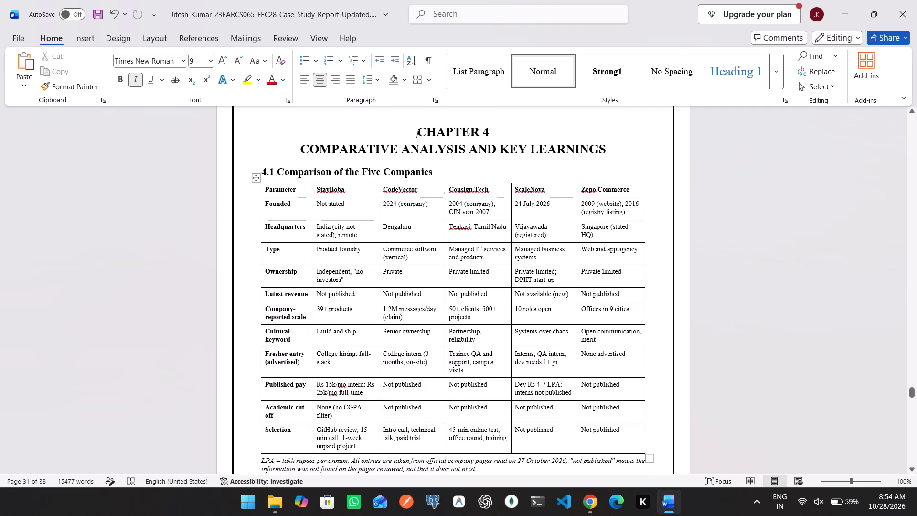
pyautogui.scroll(-1, 416, 280)
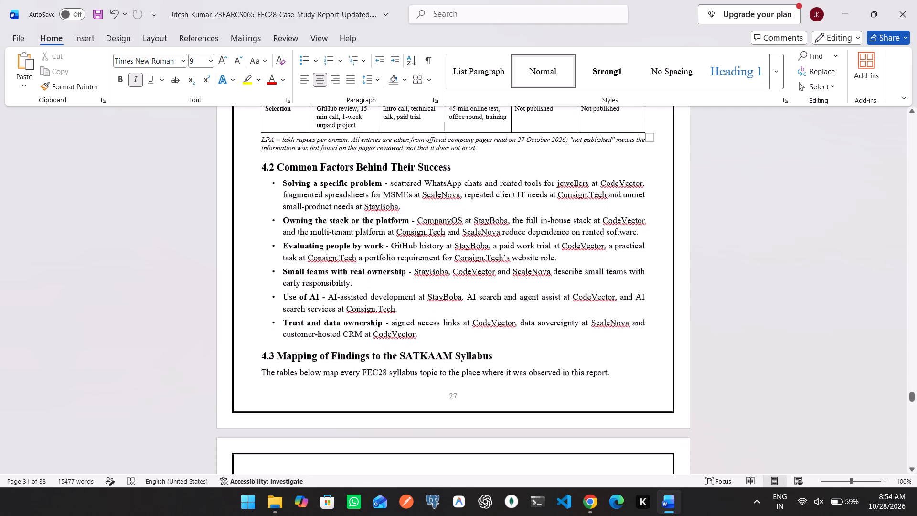
pyautogui.moveTo(487, 144); pyautogui.dragTo(267, 142)
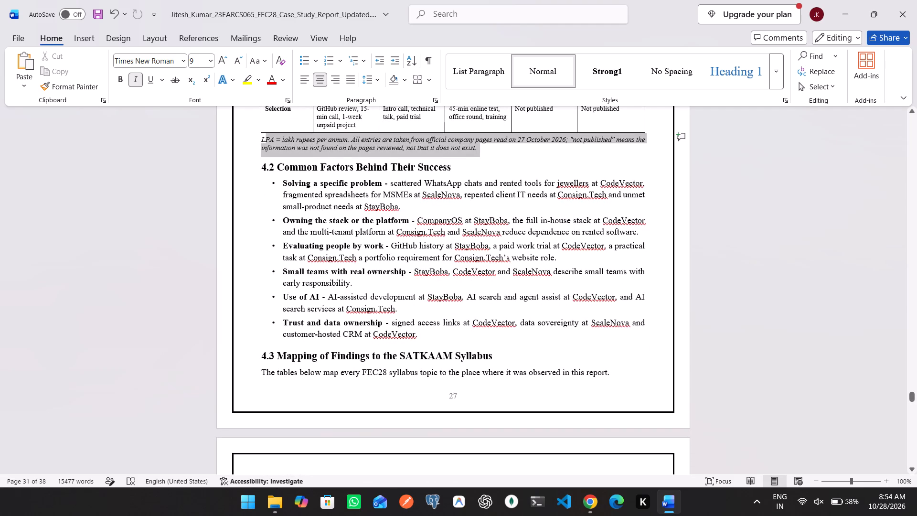
pyautogui.moveTo(267, 142); pyautogui.dragTo(246, 141)
pyautogui.press('BackSpace')
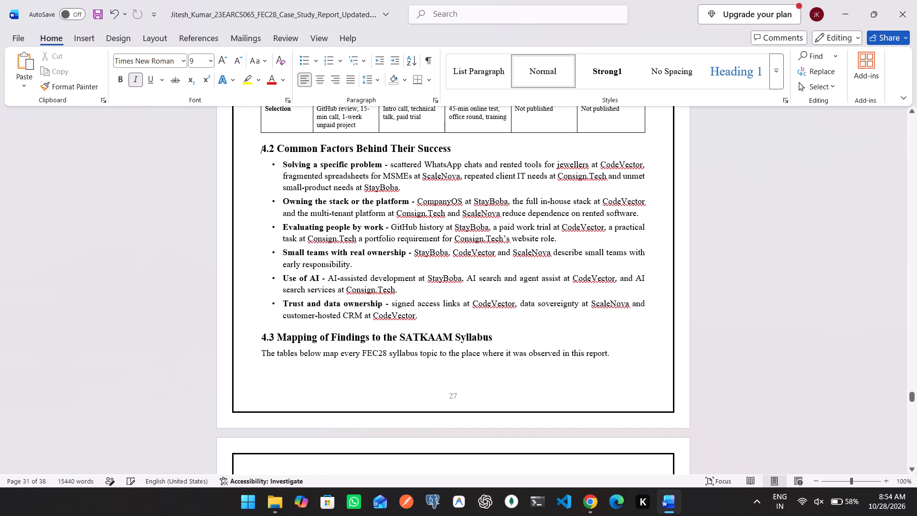
# Examine the rest of Chapter 4, Chapter 5 and the Appendix glossary for leftover italic notes and layout problems.
pyautogui.scroll(-1, 383, 274)
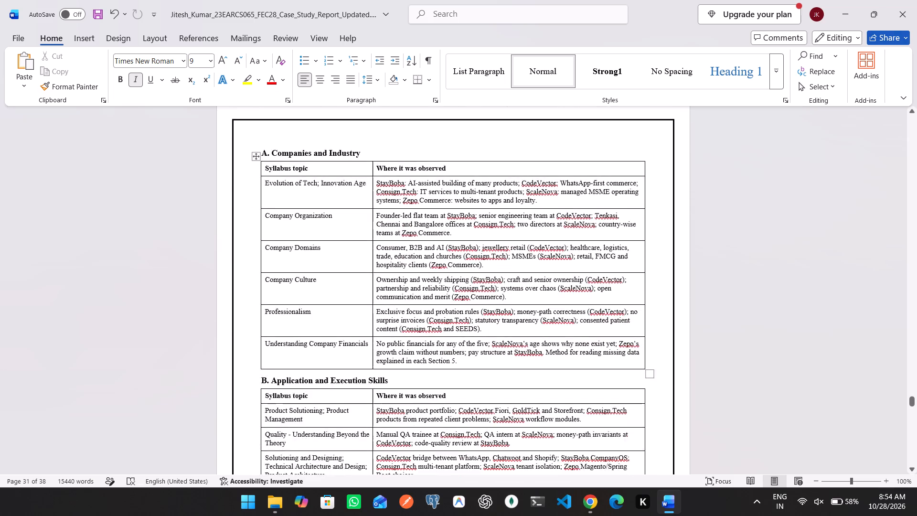
pyautogui.scroll(-1, 383, 274)
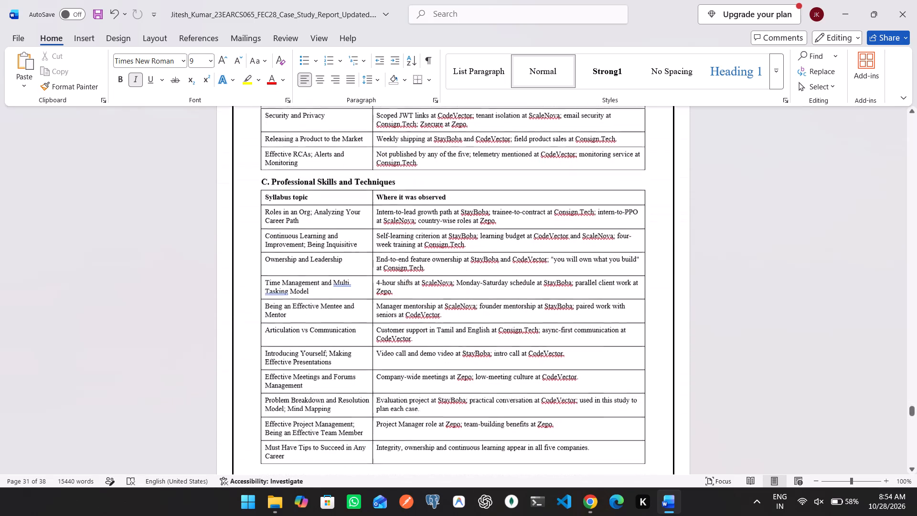
pyautogui.scroll(-1, 383, 274)
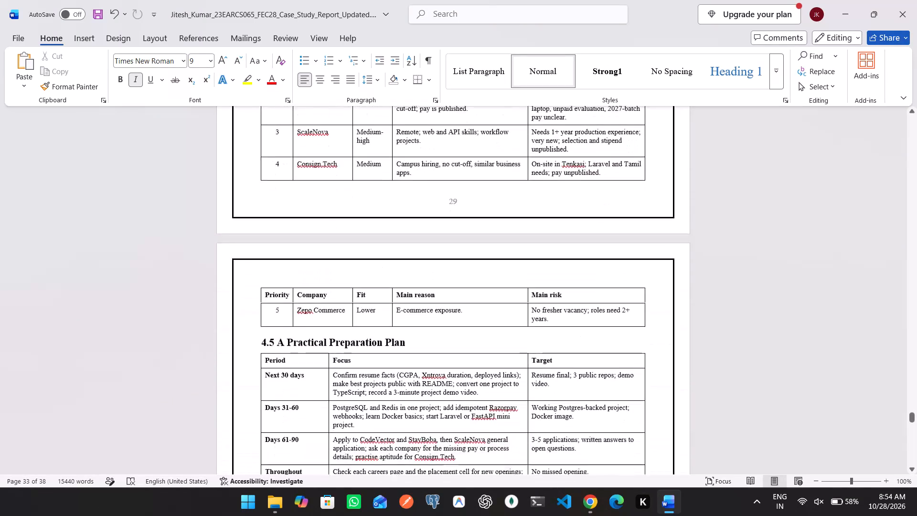
pyautogui.scroll(-2, 383, 274)
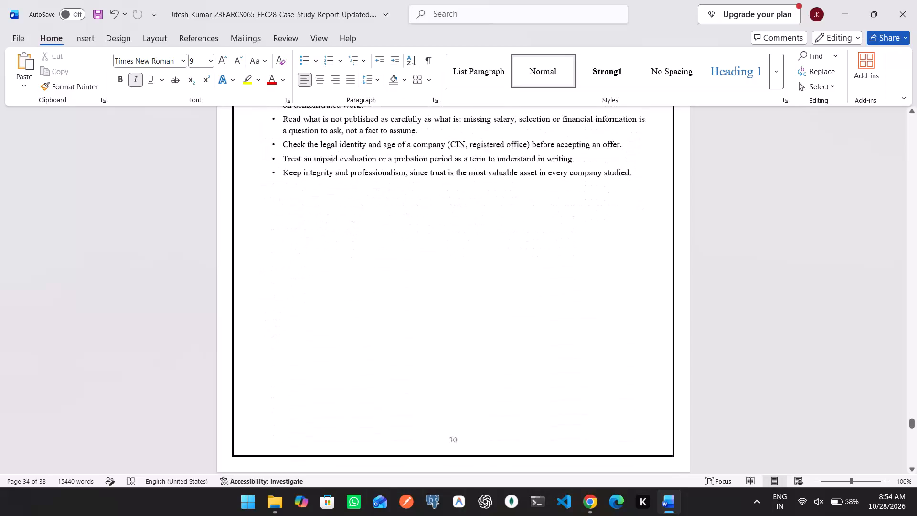
pyautogui.scroll(-1, 383, 274)
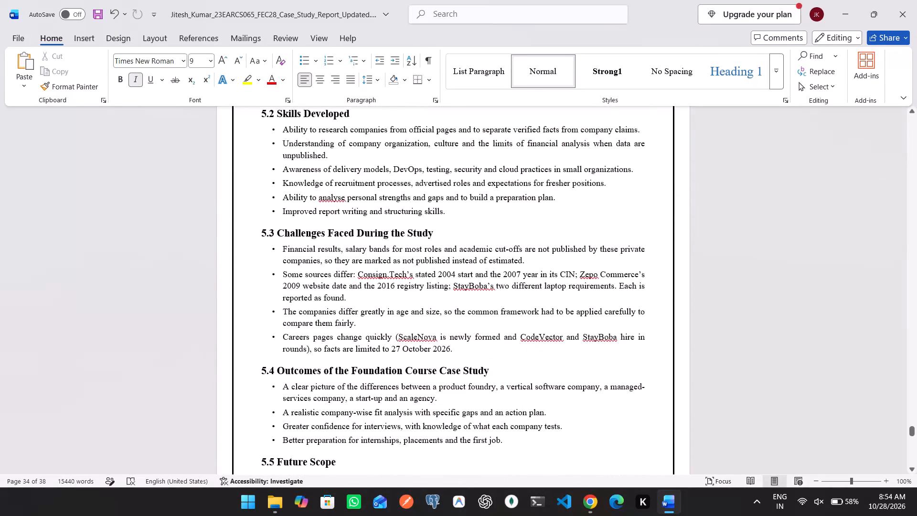
pyautogui.scroll(-1, 383, 274)
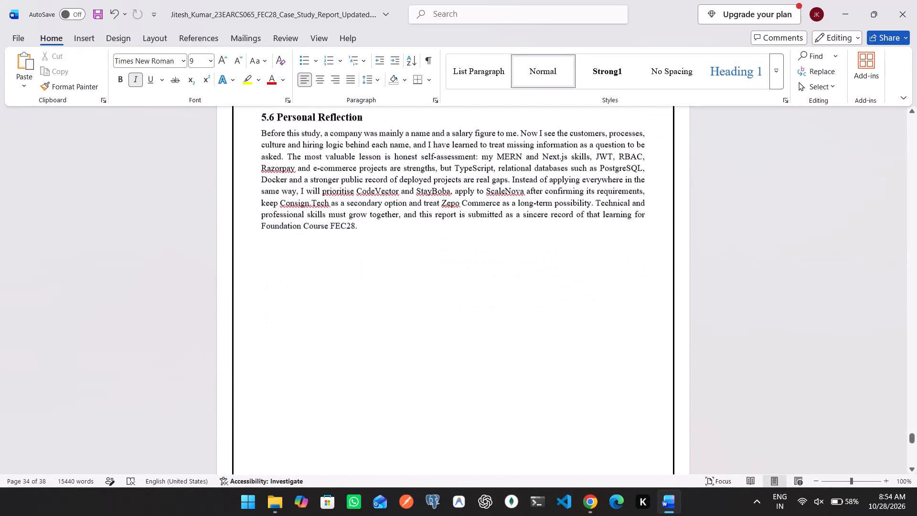
pyautogui.scroll(-2, 383, 274)
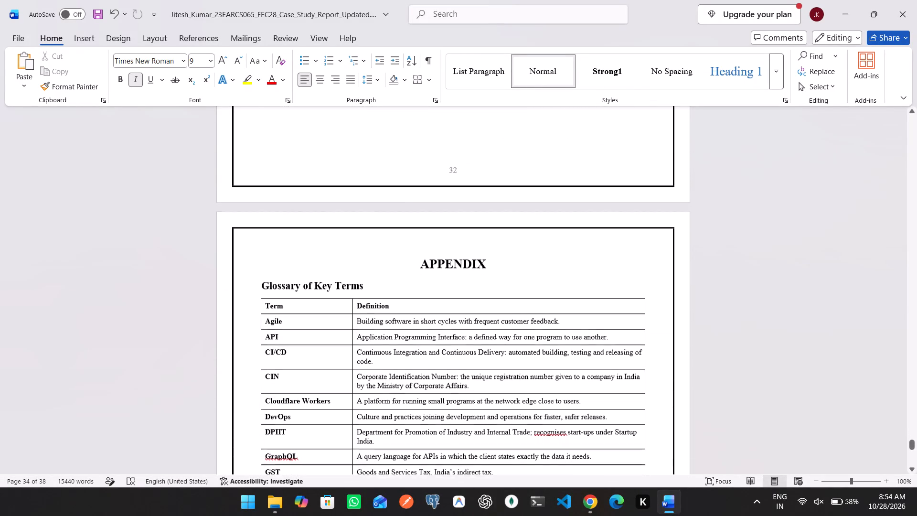
pyautogui.scroll(-3, 383, 274)
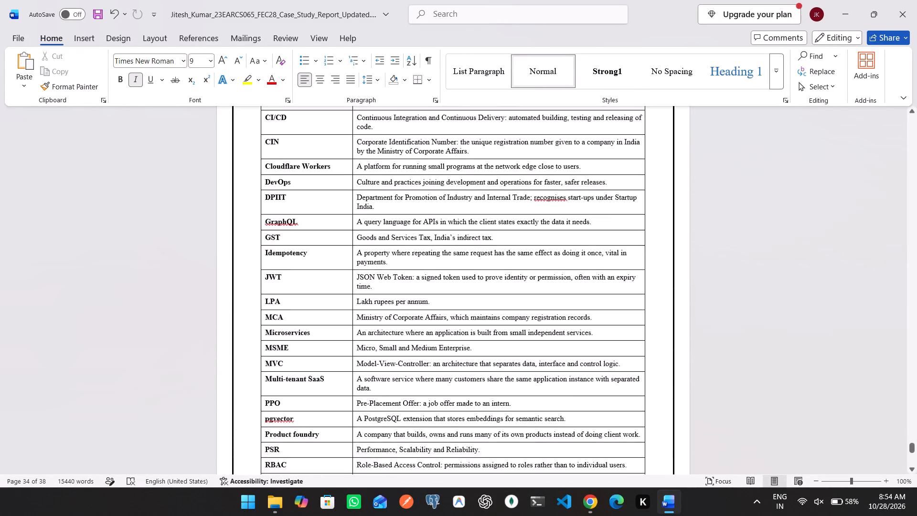
pyautogui.scroll(-1, 383, 274)
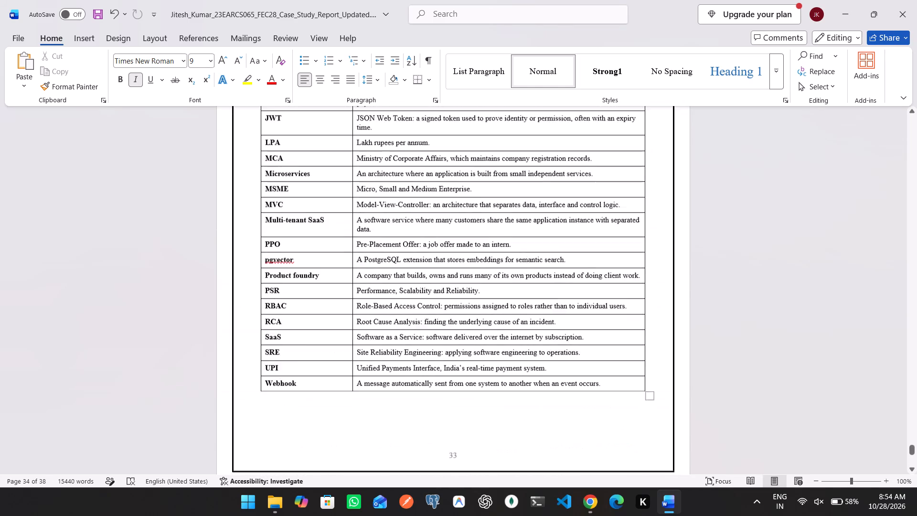
# Recheck the Appendix glossary, Chapter 5 and Chapter 4, working backwards, for leftover italic notes and page layout problems.
pyautogui.scroll(1, 383, 274)
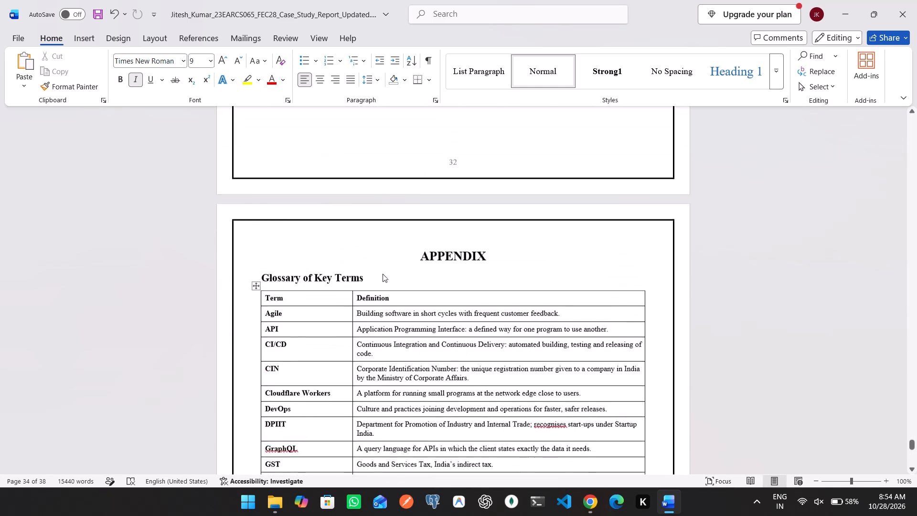
pyautogui.scroll(1, 383, 274)
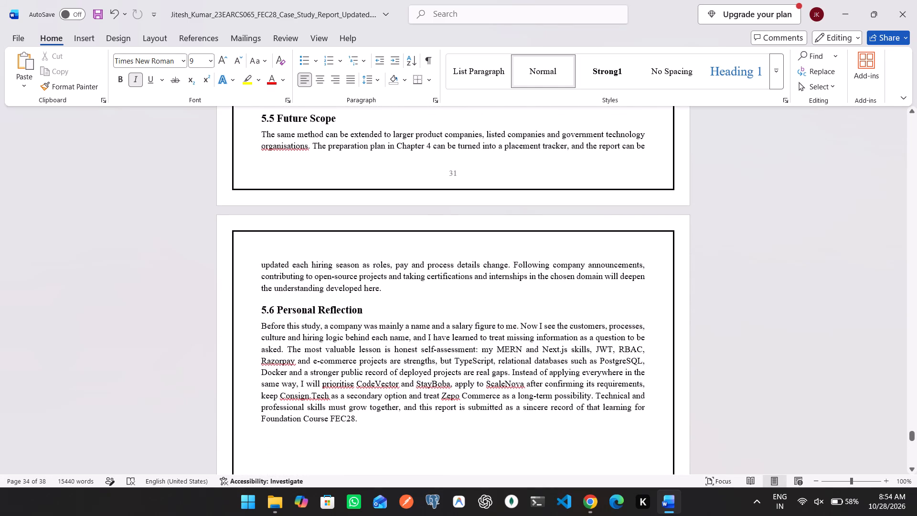
pyautogui.scroll(1, 383, 274)
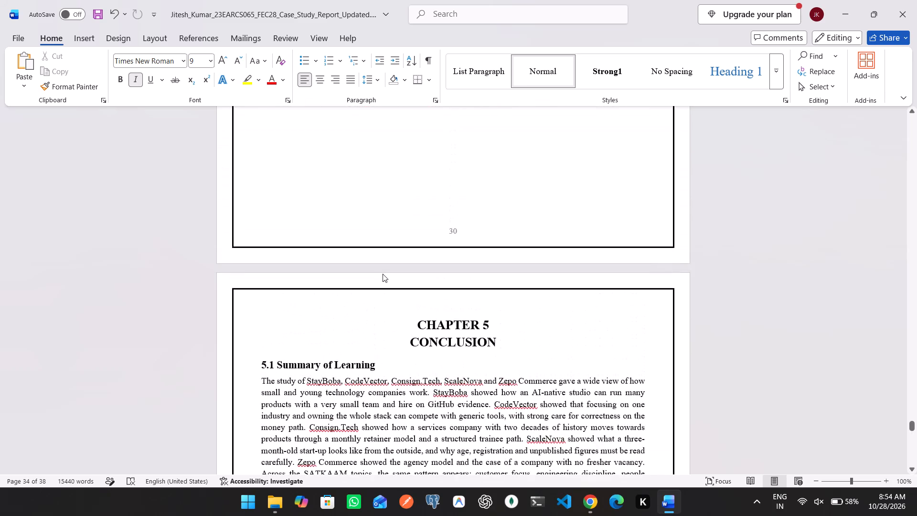
pyautogui.scroll(1, 383, 274)
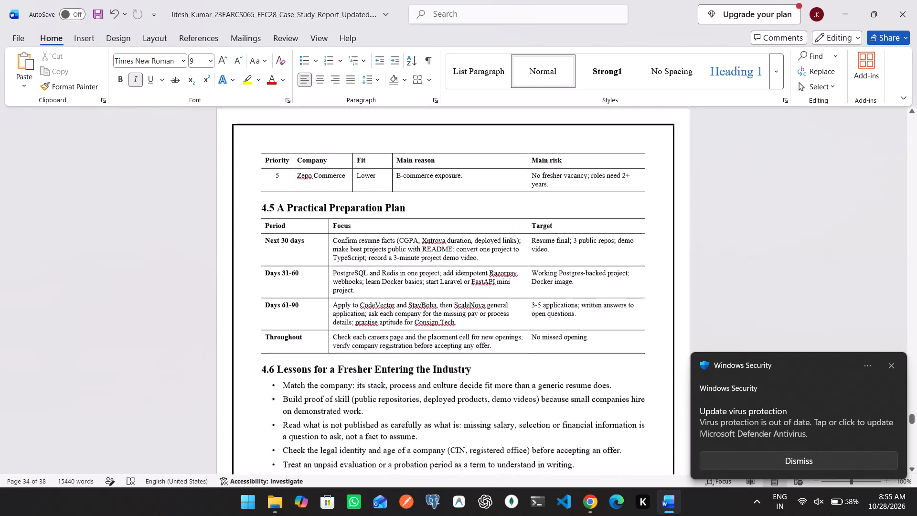
pyautogui.scroll(2, 383, 274)
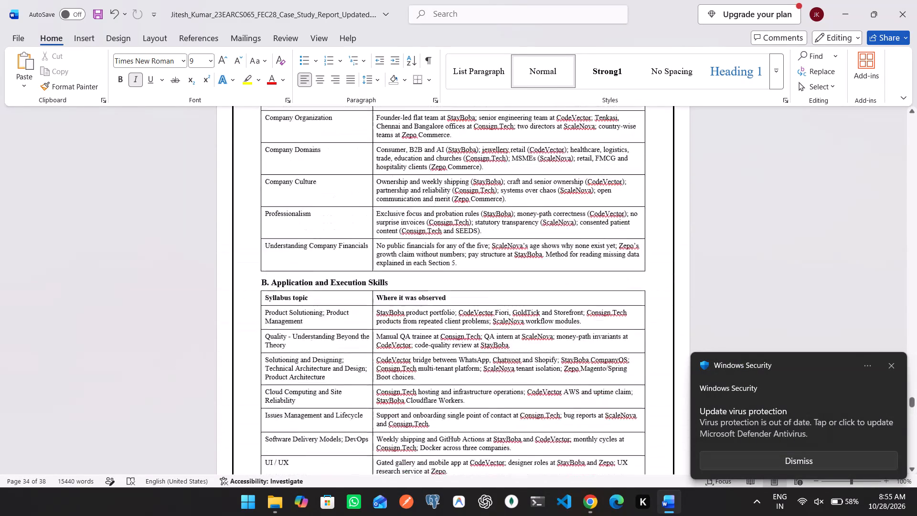
pyautogui.scroll(2, 383, 274)
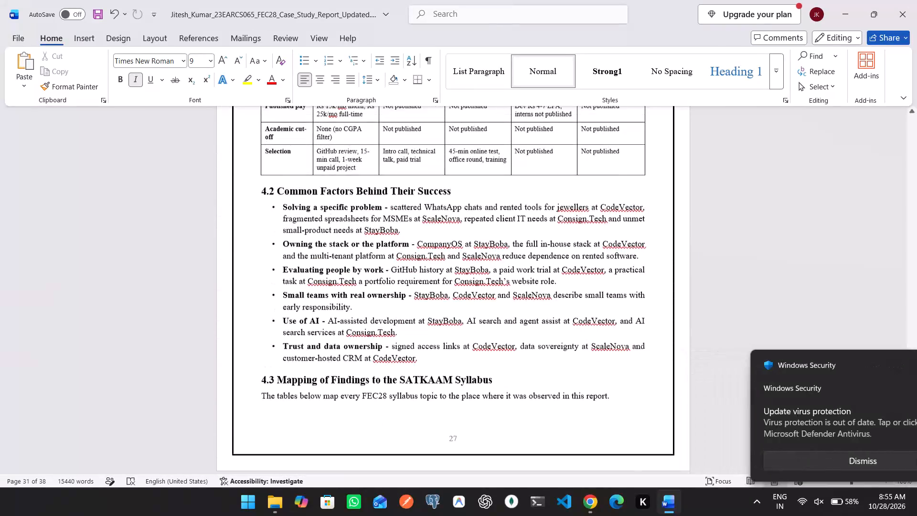
# Review the Zepo Commerce and ScaleNova case studies, sections 3.6 and 3.5, backwards for leftover italic notes and table or page-break problems.
pyautogui.scroll(1, 383, 274)
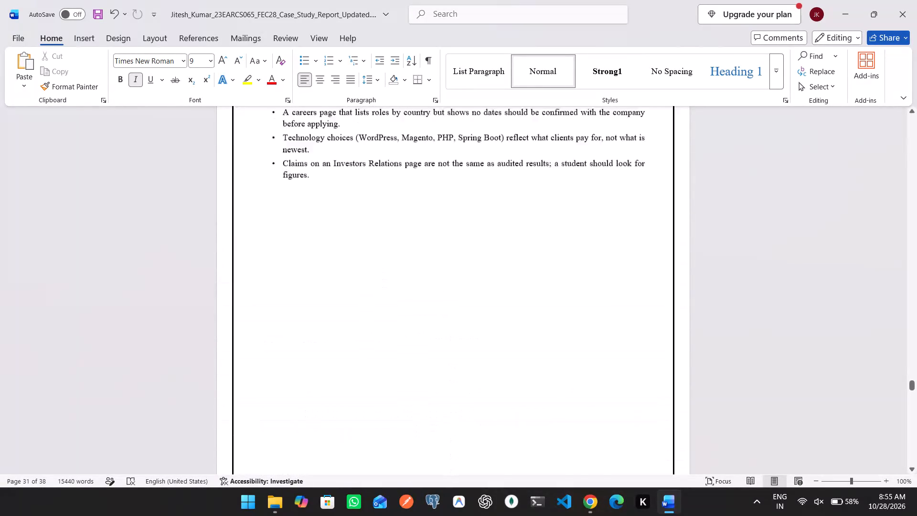
pyautogui.scroll(2, 383, 274)
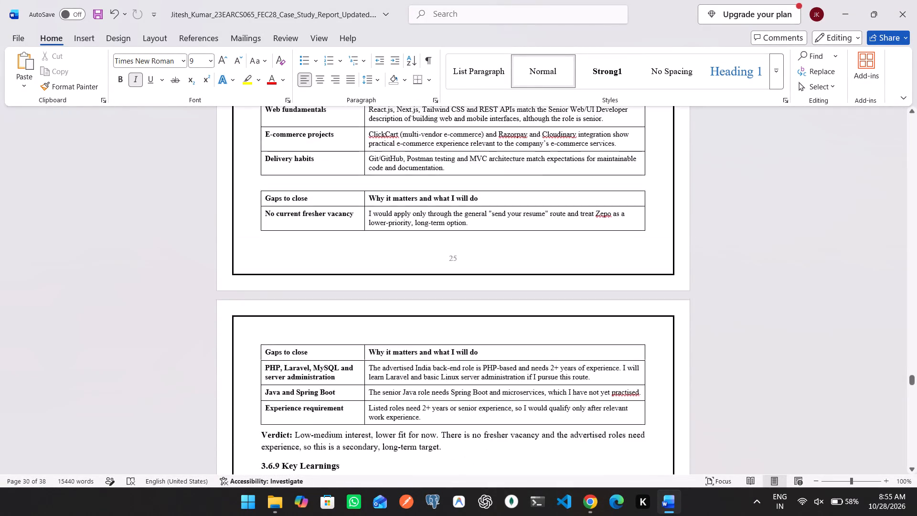
pyautogui.scroll(2, 383, 274)
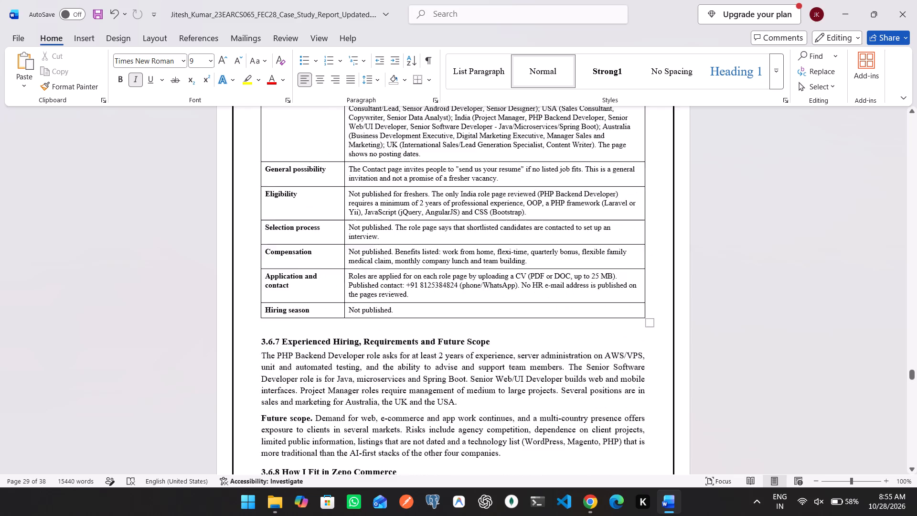
pyautogui.scroll(2, 383, 274)
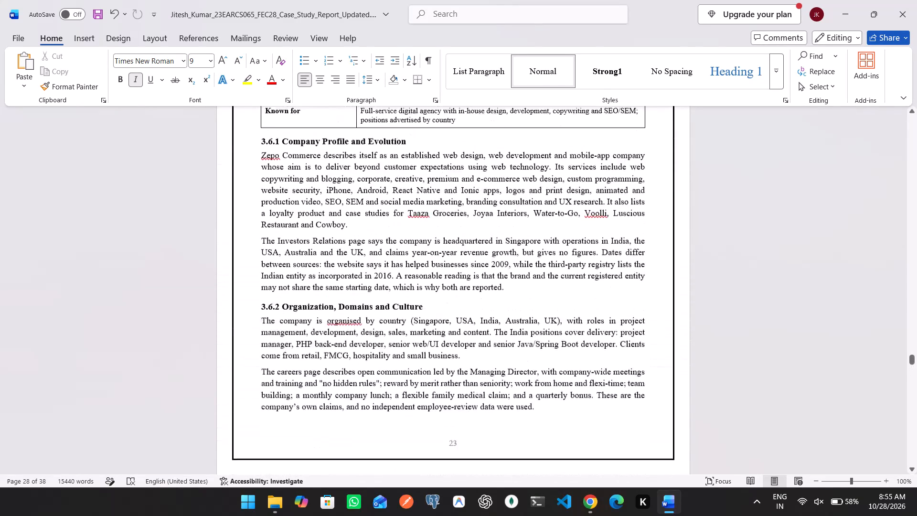
pyautogui.scroll(2, 383, 274)
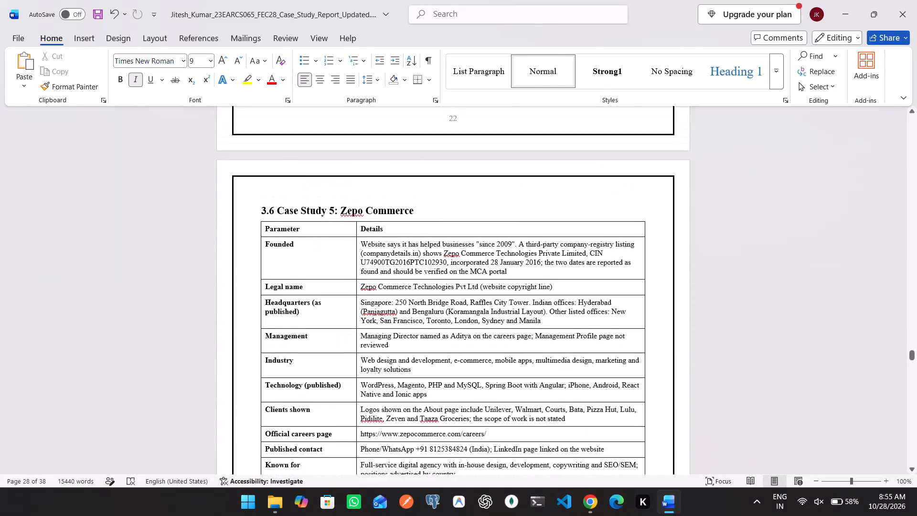
pyautogui.scroll(2, 383, 274)
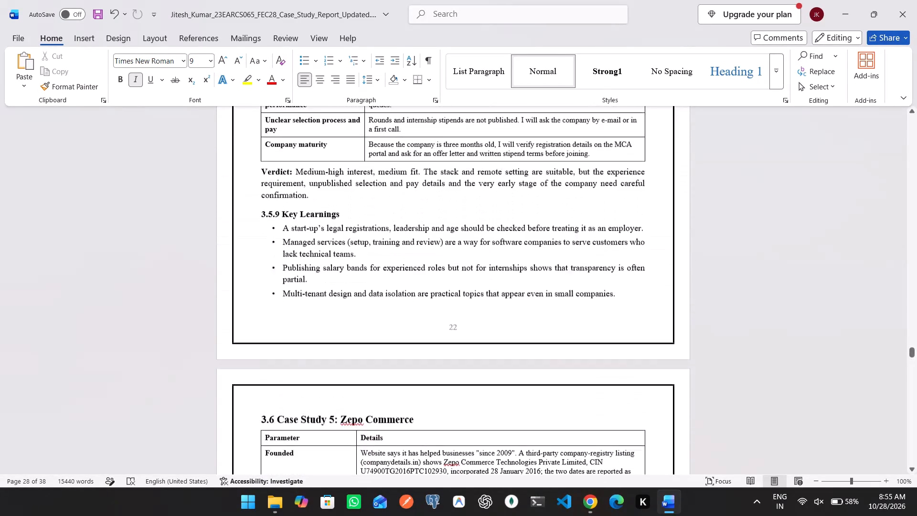
pyautogui.scroll(2, 383, 274)
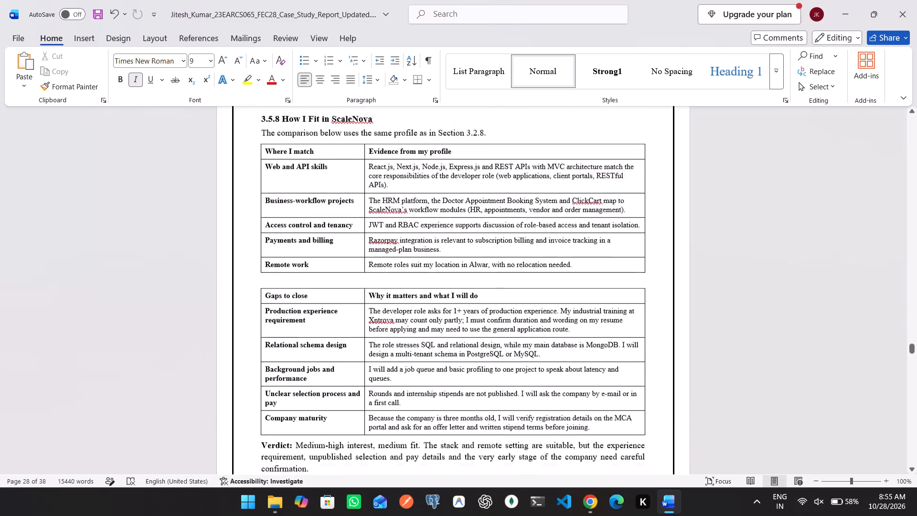
pyautogui.scroll(2, 383, 274)
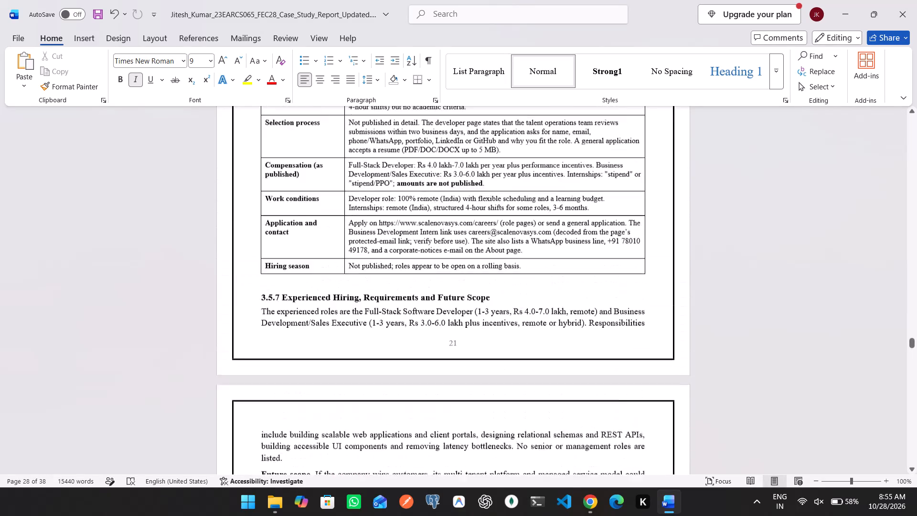
pyautogui.scroll(2, 383, 274)
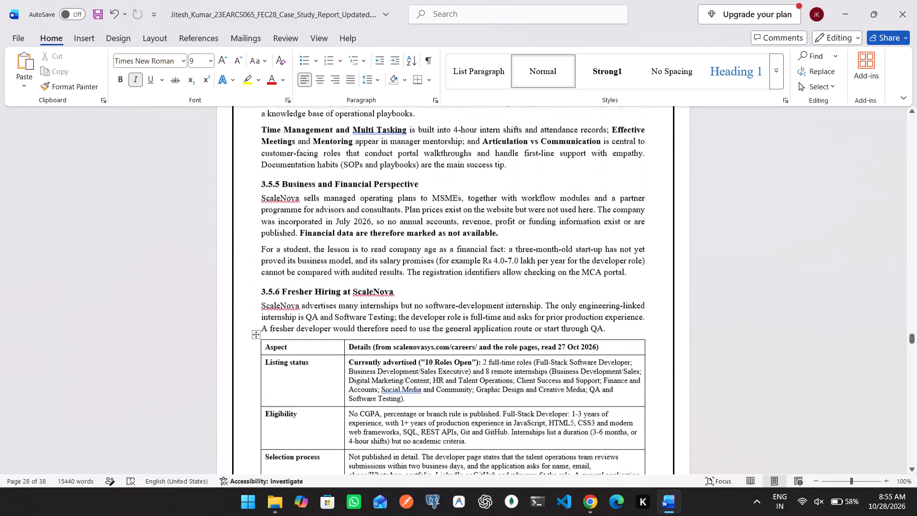
pyautogui.scroll(2, 383, 274)
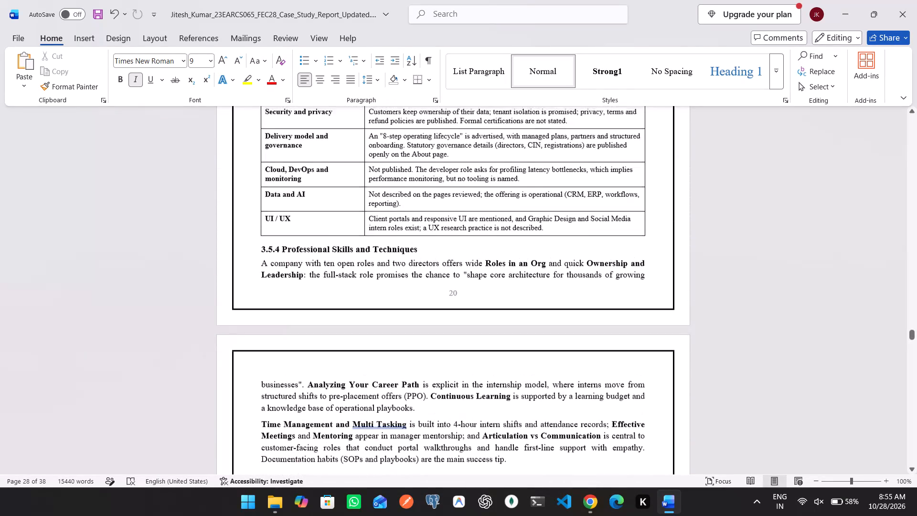
pyautogui.scroll(2, 383, 274)
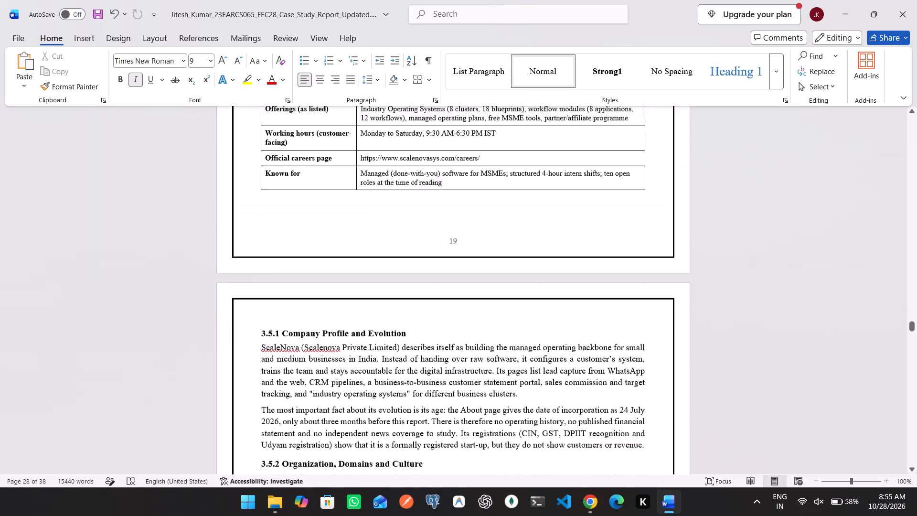
# Review the Consign.Tech and CodeVector case studies, sections 3.4 and 3.3, backwards for leftover italic notes and layout problems.
pyautogui.scroll(1, 383, 274)
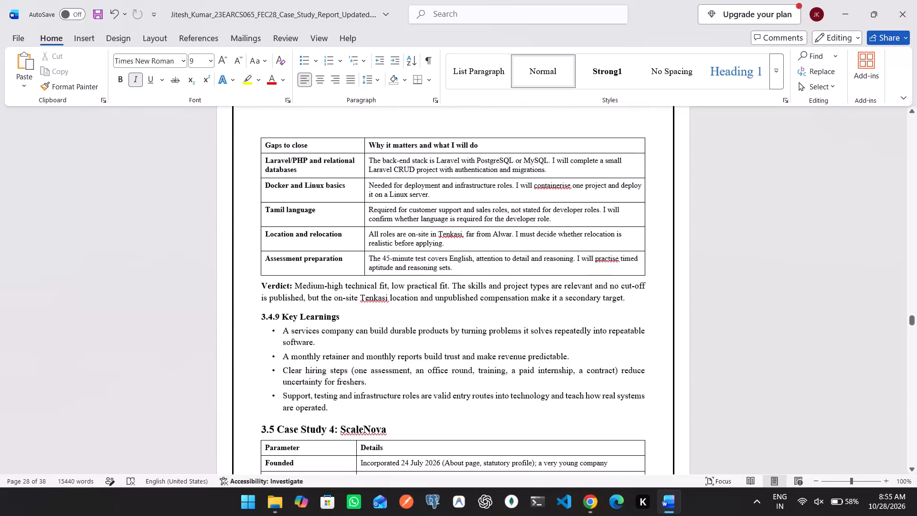
pyautogui.scroll(1, 383, 274)
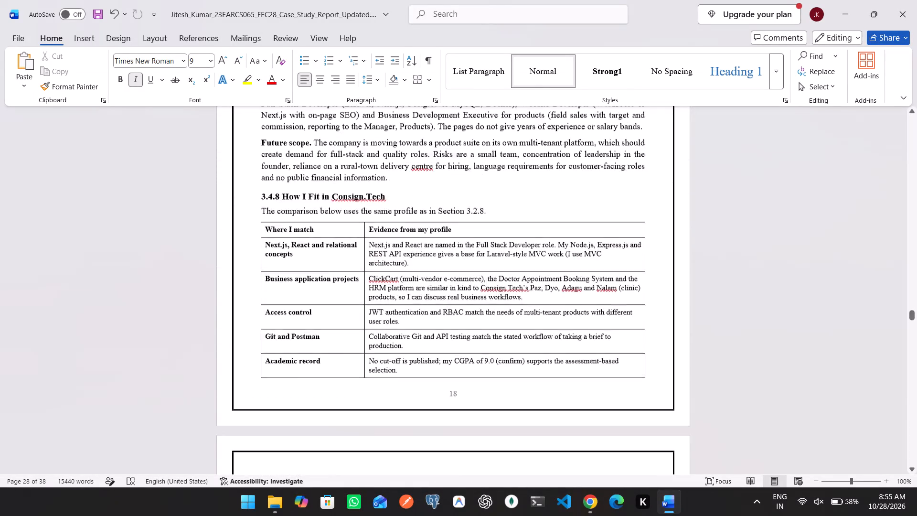
pyautogui.scroll(1, 383, 274)
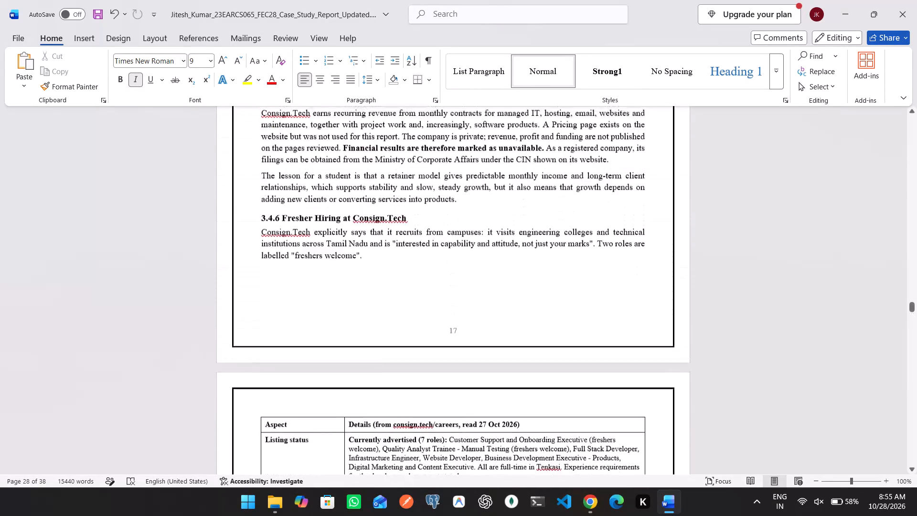
pyautogui.scroll(2, 383, 274)
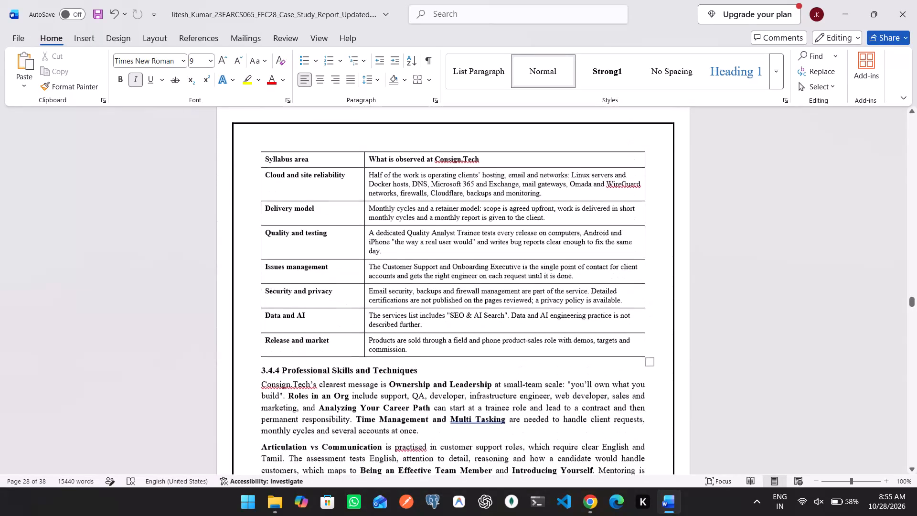
pyautogui.scroll(1, 383, 274)
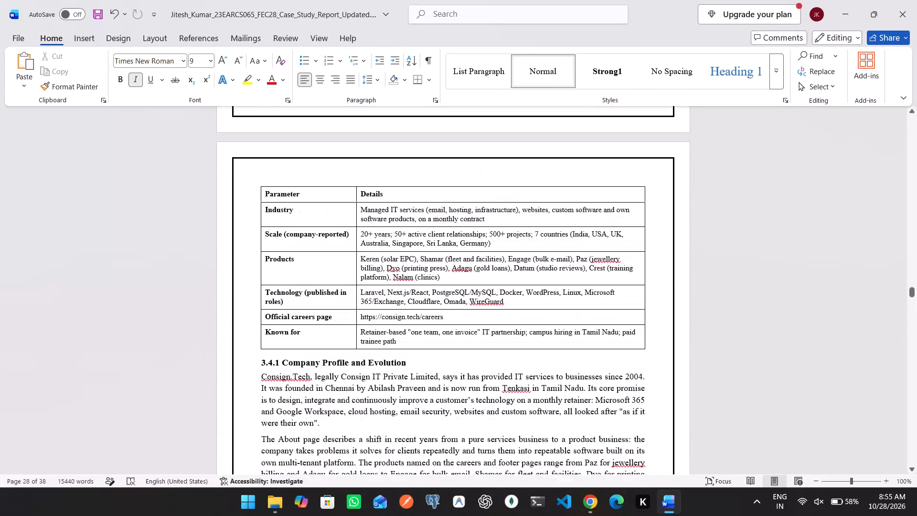
pyautogui.scroll(2, 383, 274)
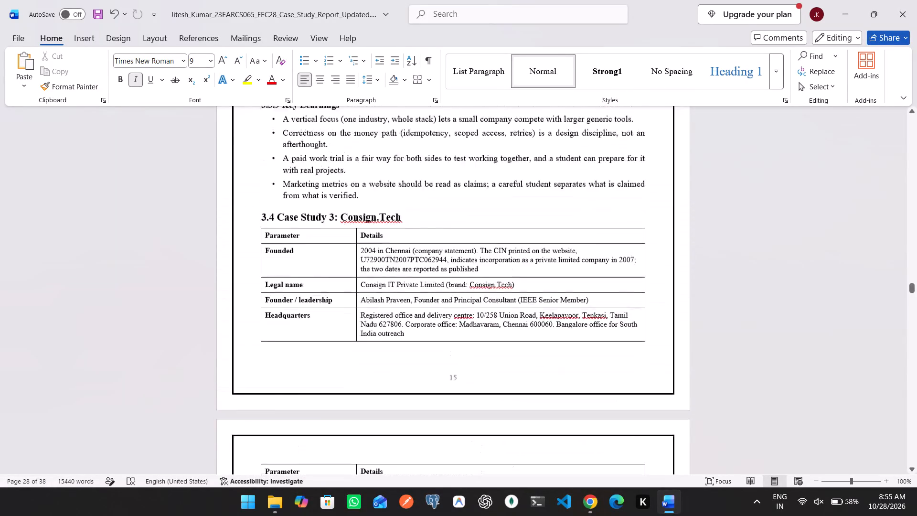
pyautogui.scroll(2, 383, 274)
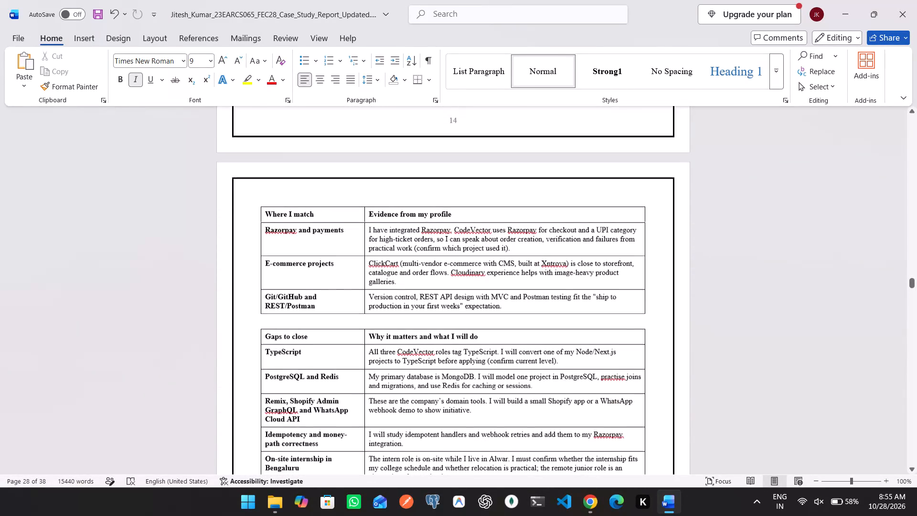
pyautogui.scroll(1, 383, 274)
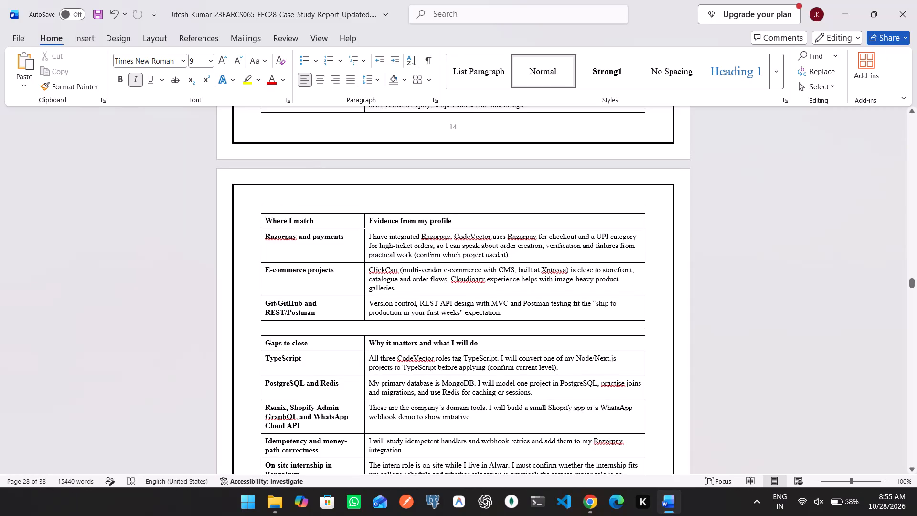
pyautogui.scroll(1, 383, 274)
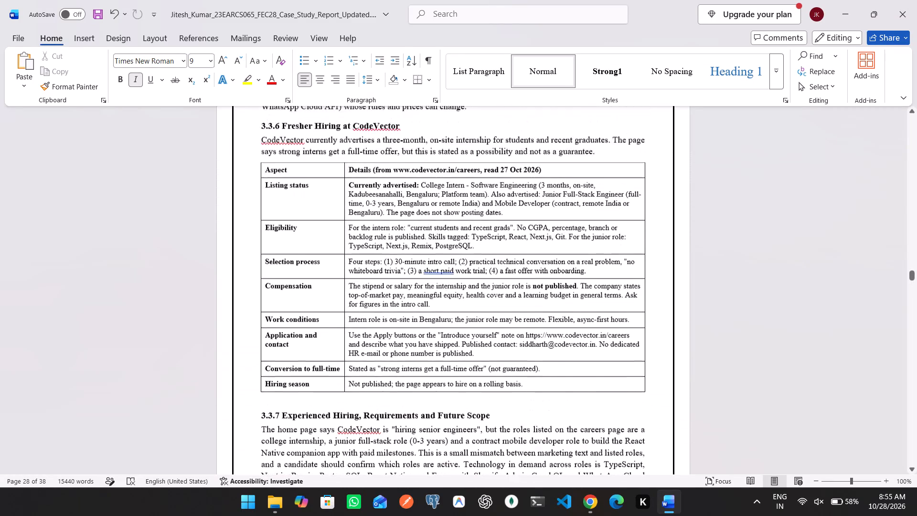
pyautogui.scroll(2, 383, 274)
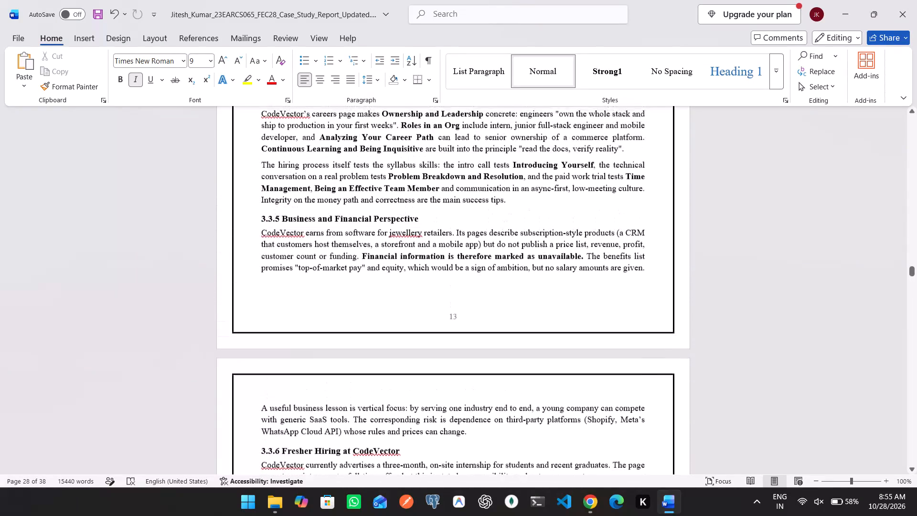
pyautogui.scroll(2, 383, 274)
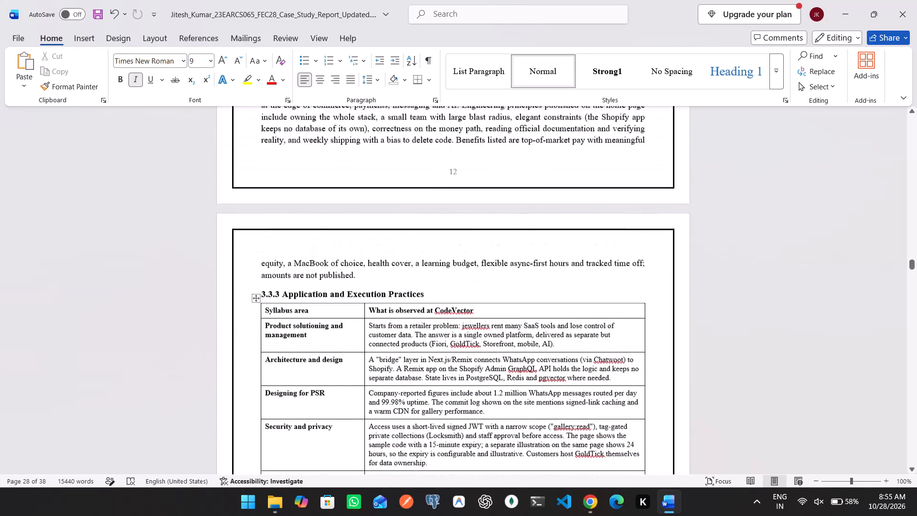
pyautogui.scroll(2, 383, 274)
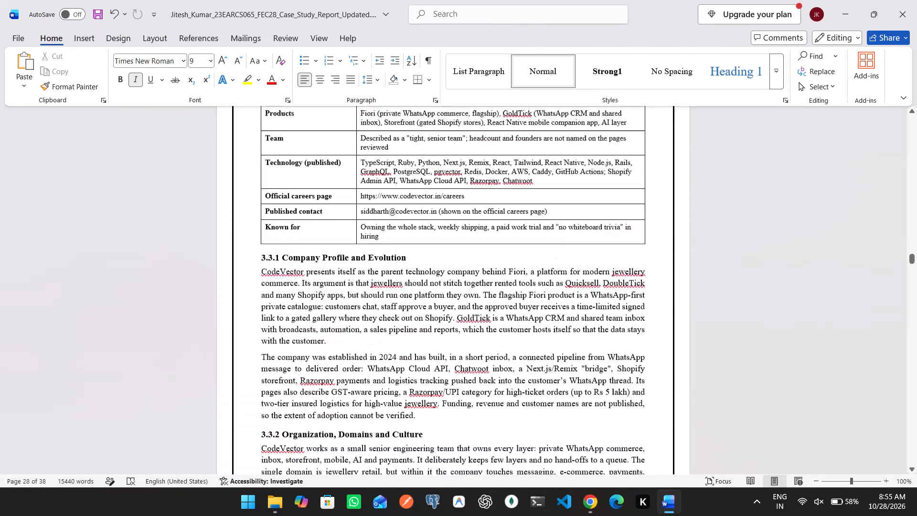
# Review the StayBoba case study backwards to section 3.1 Selection of Companies for leftover italic notes and layout problems.
pyautogui.scroll(1, 383, 274)
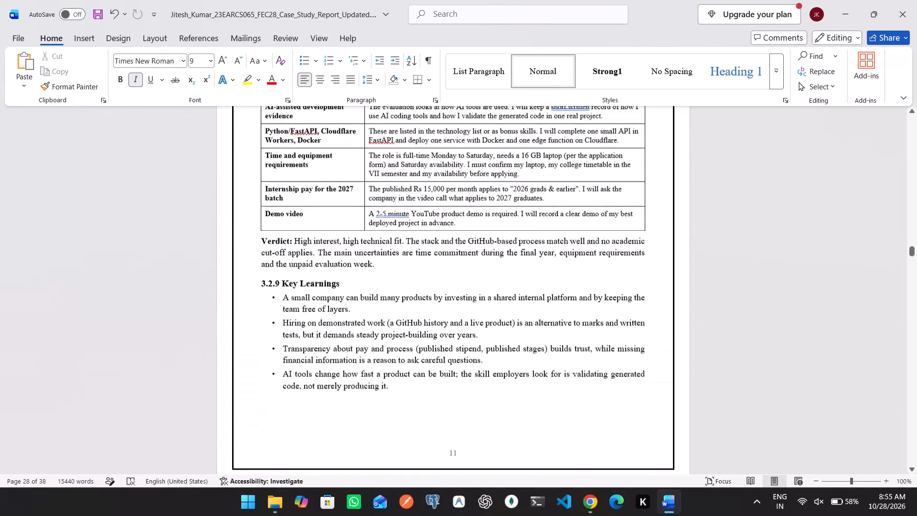
pyautogui.scroll(2, 383, 274)
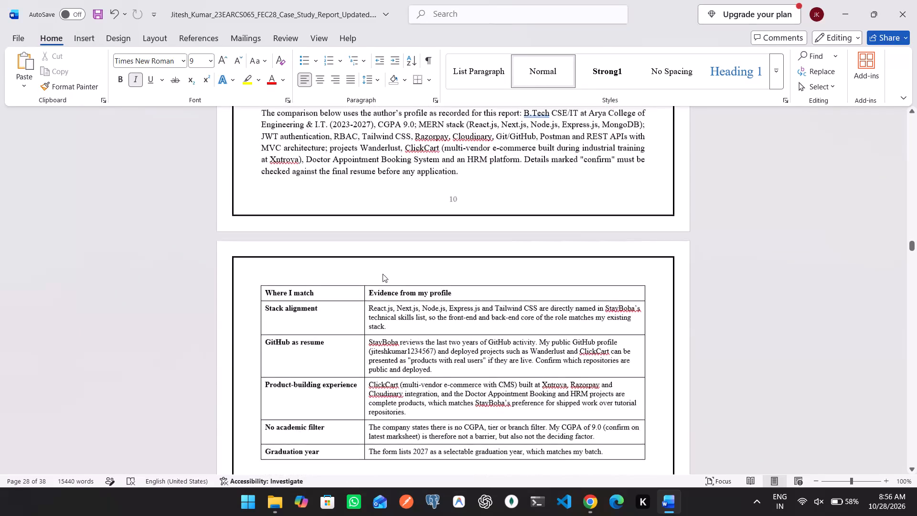
pyautogui.scroll(1, 383, 274)
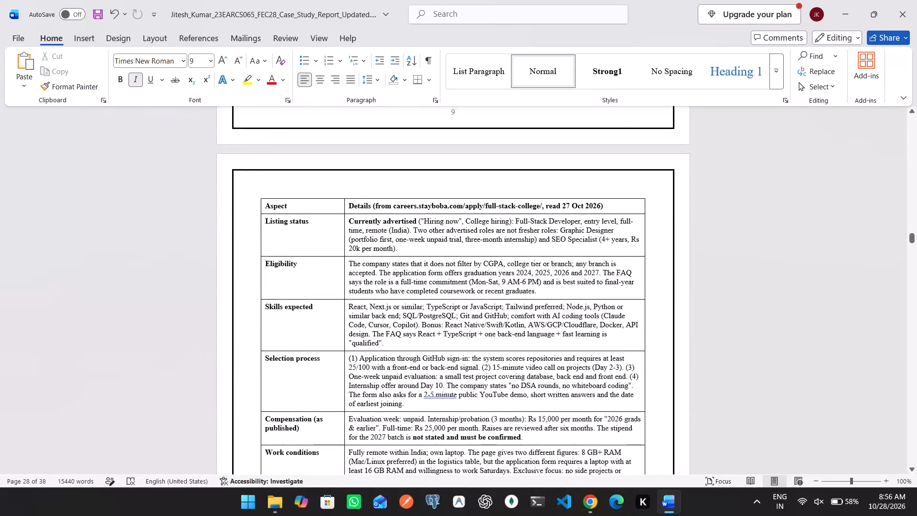
pyautogui.scroll(1, 383, 274)
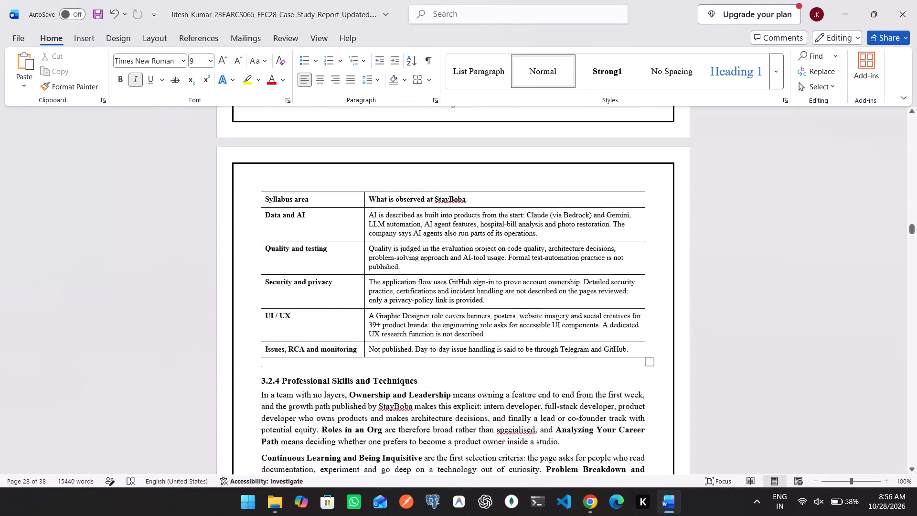
pyautogui.scroll(2, 383, 274)
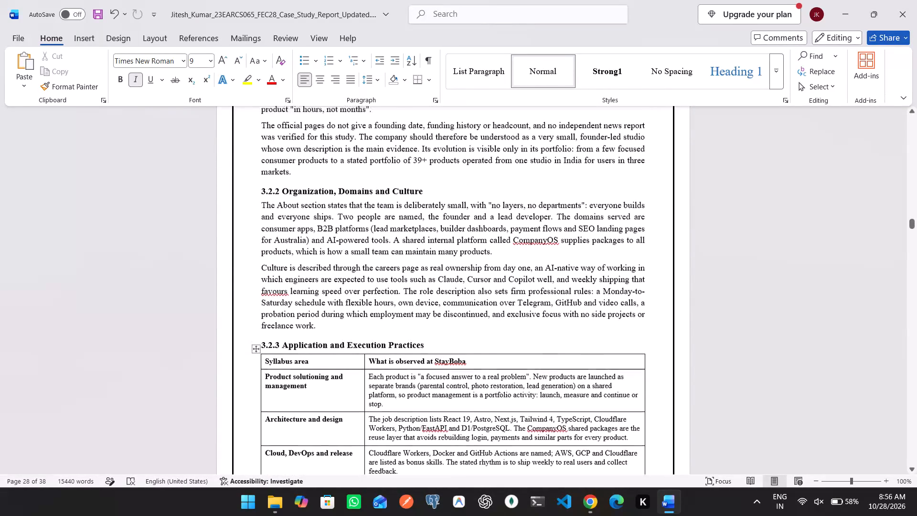
pyautogui.scroll(1, 383, 274)
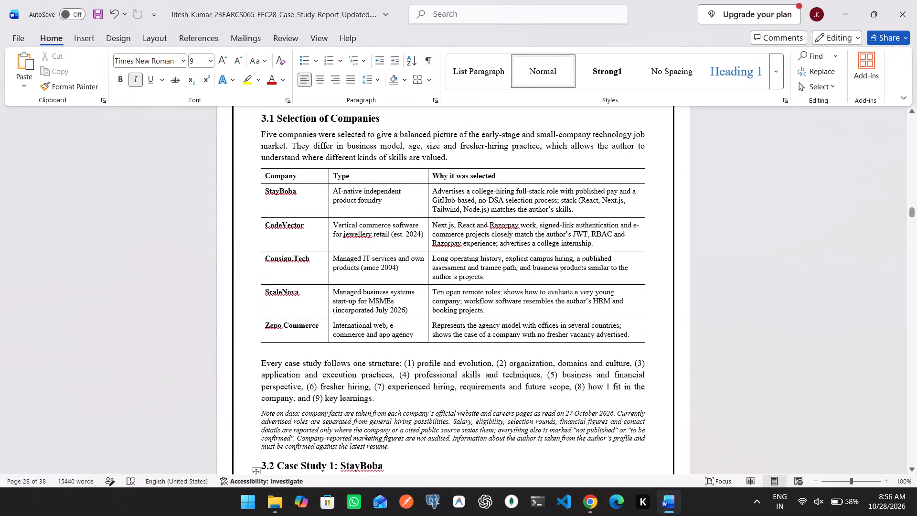
# Review Chapters 2 and 1, the Abstract and the front matter backwards to the cover page for leftover layout problems.
pyautogui.scroll(1, 424, 279)
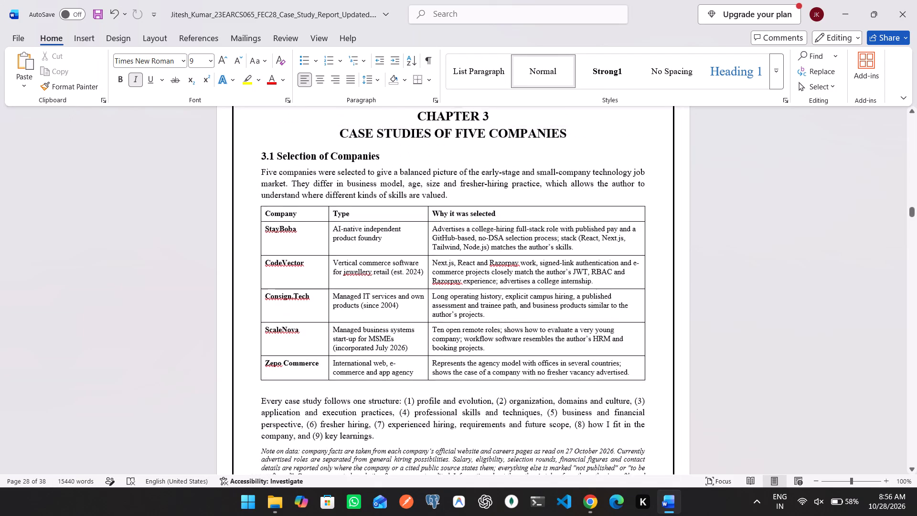
pyautogui.scroll(1, 424, 279)
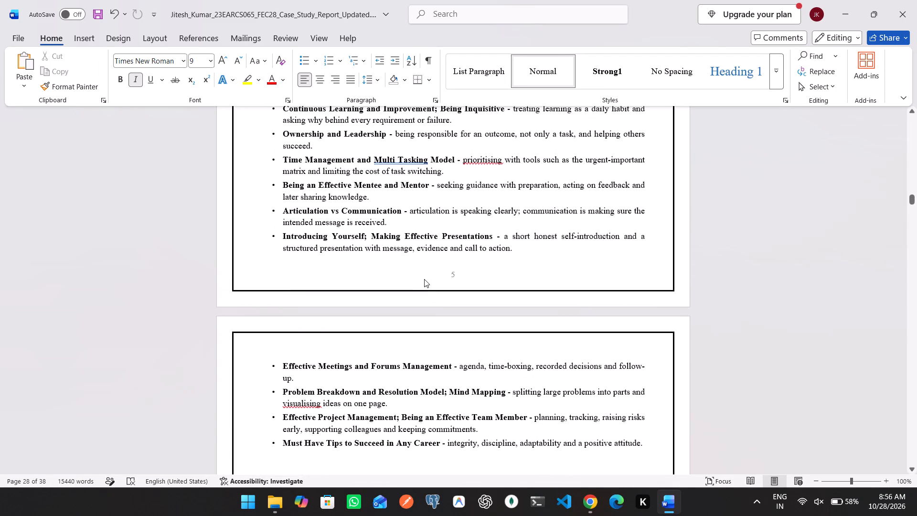
pyautogui.scroll(1, 424, 279)
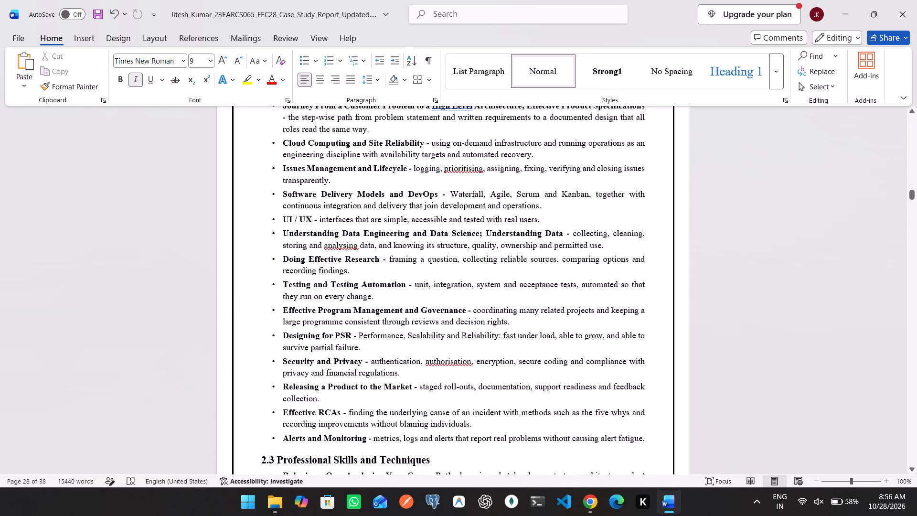
pyautogui.scroll(1, 424, 279)
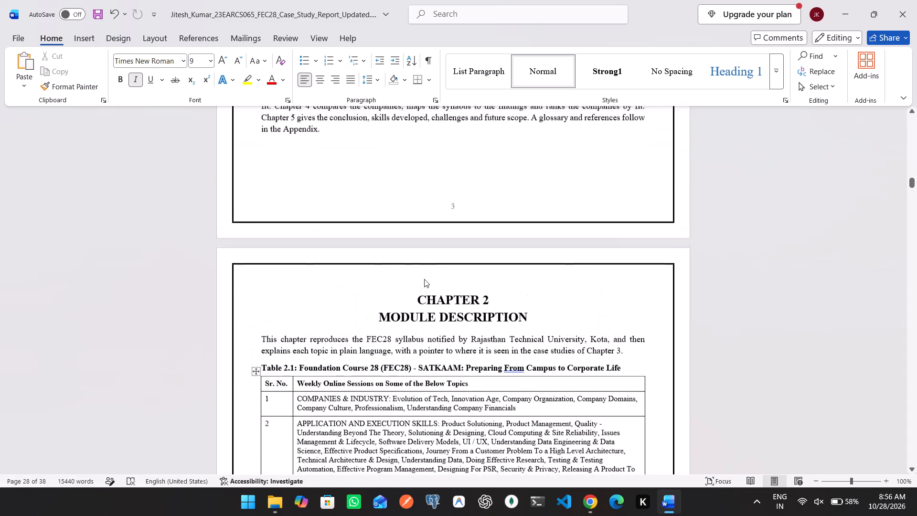
pyautogui.scroll(2, 424, 279)
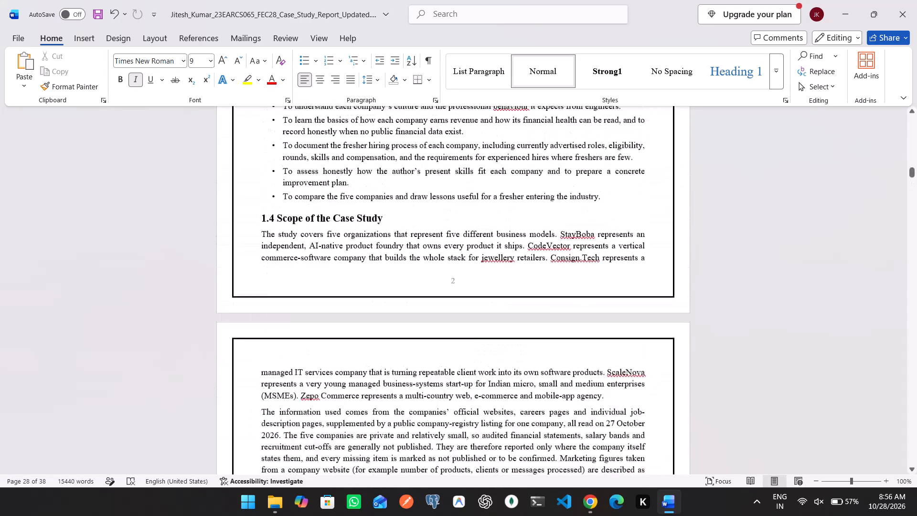
pyautogui.scroll(2, 424, 279)
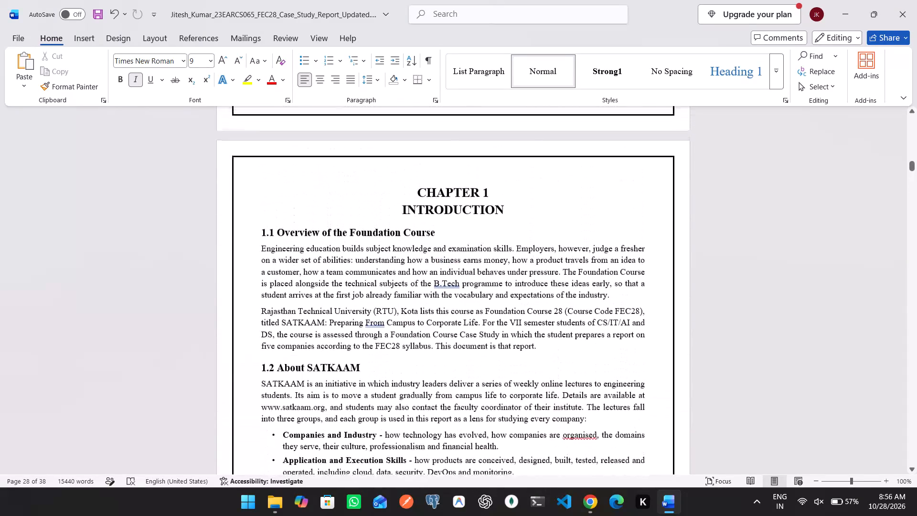
pyautogui.scroll(1, 424, 279)
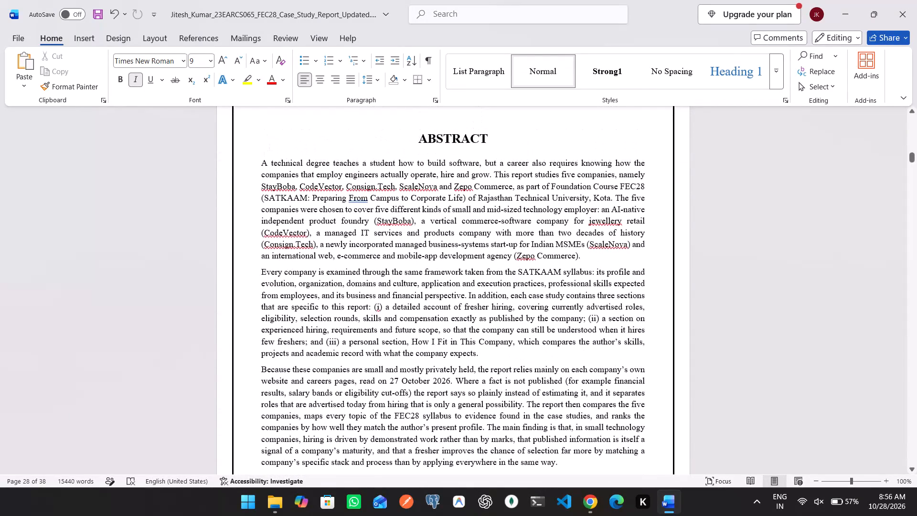
pyautogui.scroll(1, 424, 279)
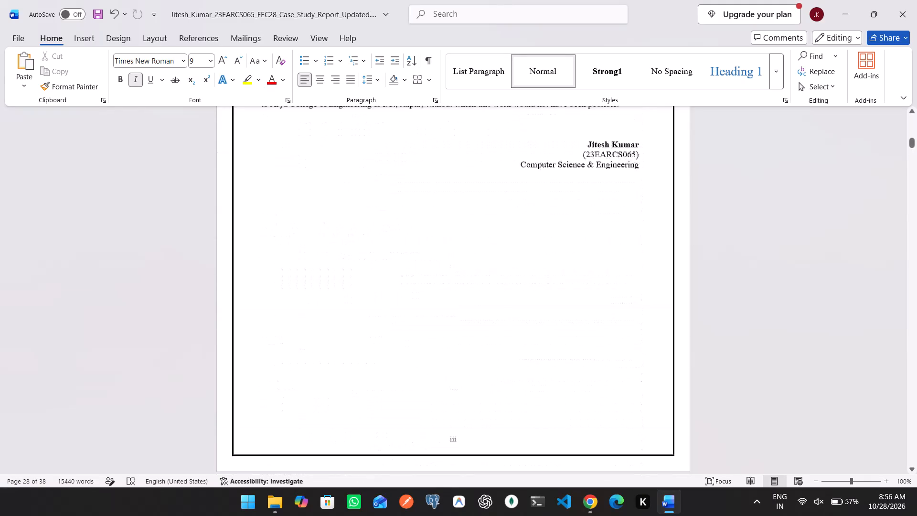
pyautogui.scroll(2, 424, 279)
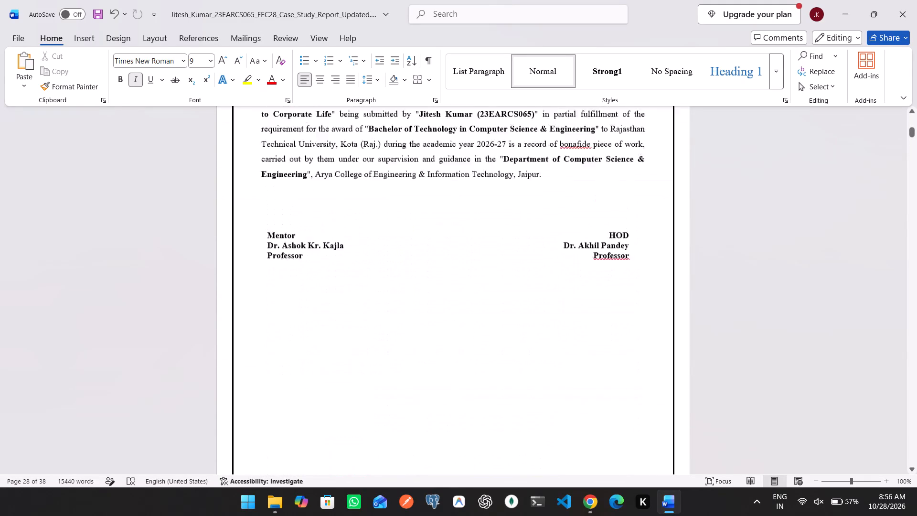
pyautogui.scroll(1, 424, 279)
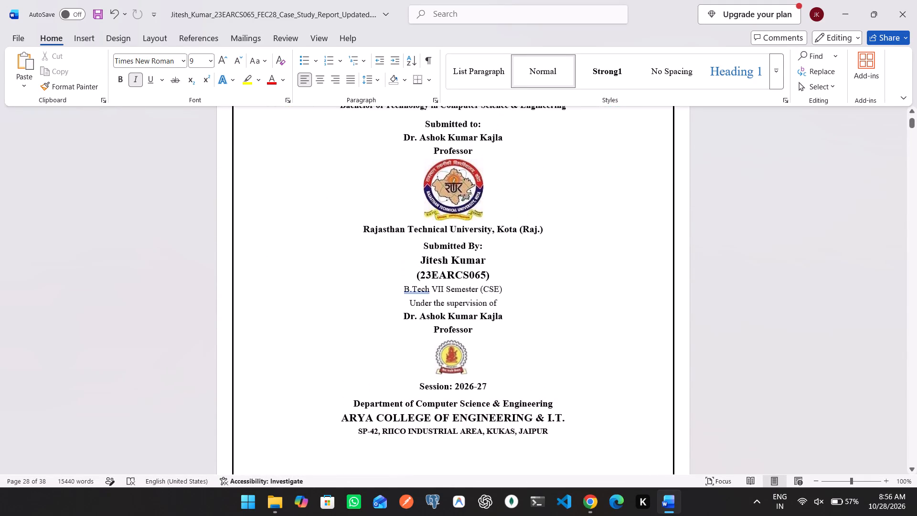
pyautogui.scroll(3, 424, 279)
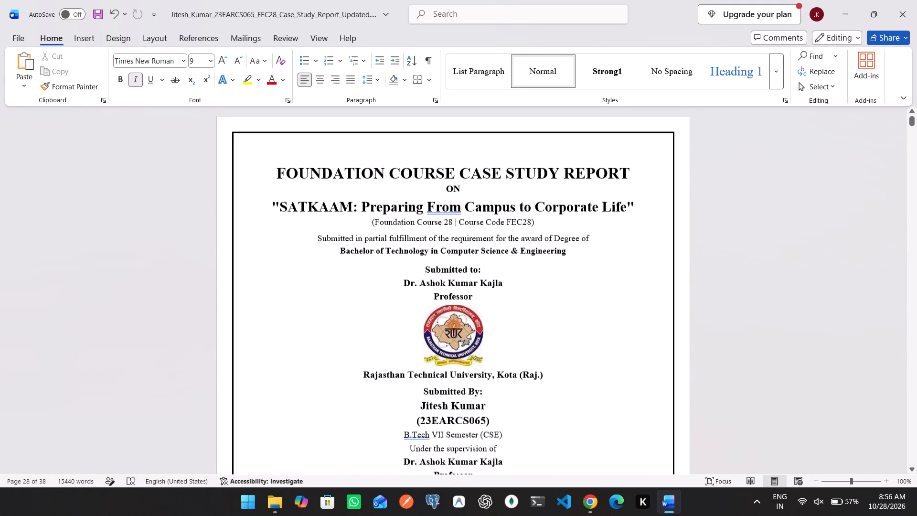
# Save the updated case study report document.
pyautogui.click(18, 39)
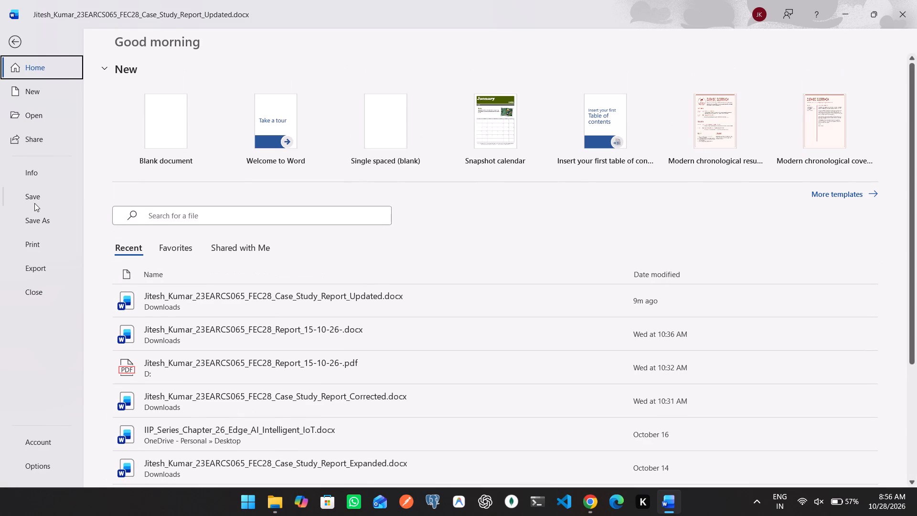
pyautogui.click(36, 193)
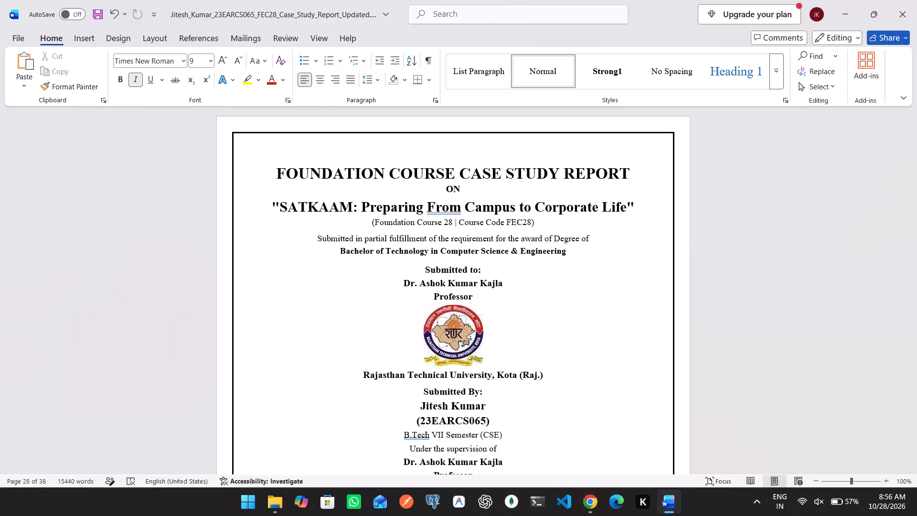
# Save a PDF copy of the report on drive D: under the name FINALREPORT28-10-26.
pyautogui.click(18, 36)
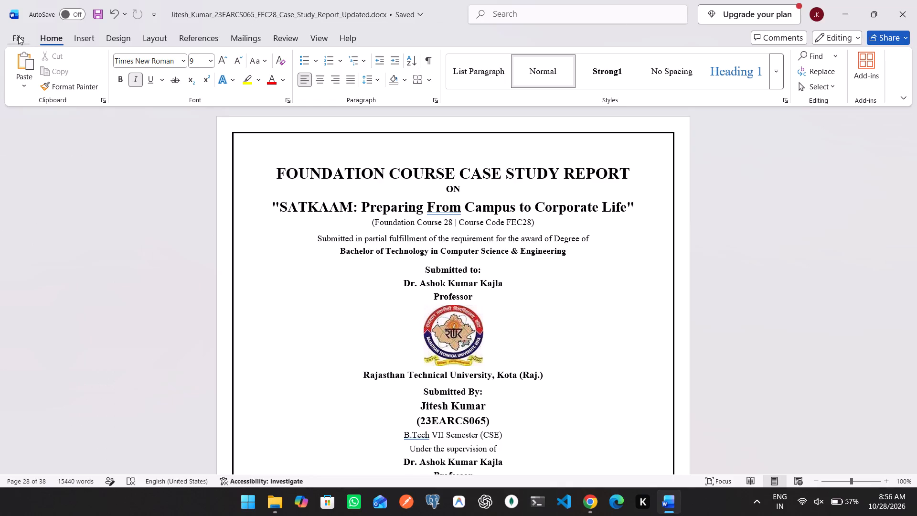
pyautogui.click(35, 228)
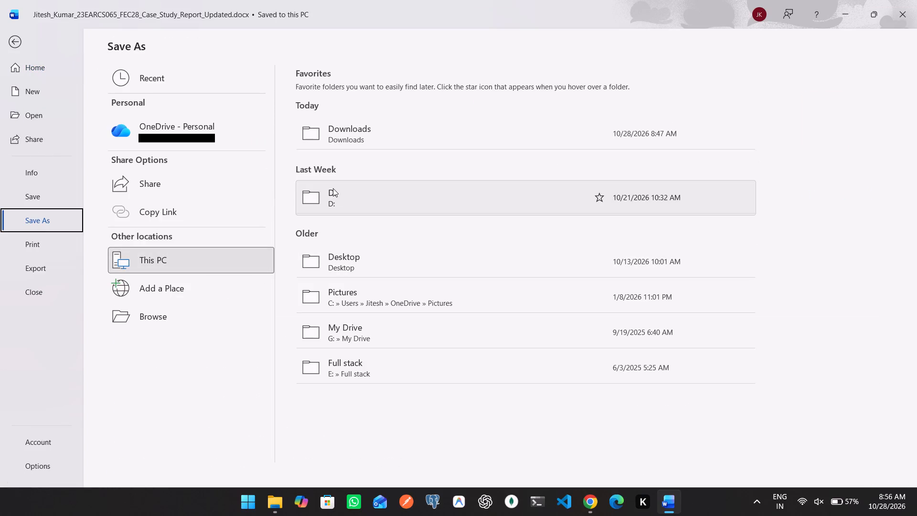
pyautogui.click(332, 190)
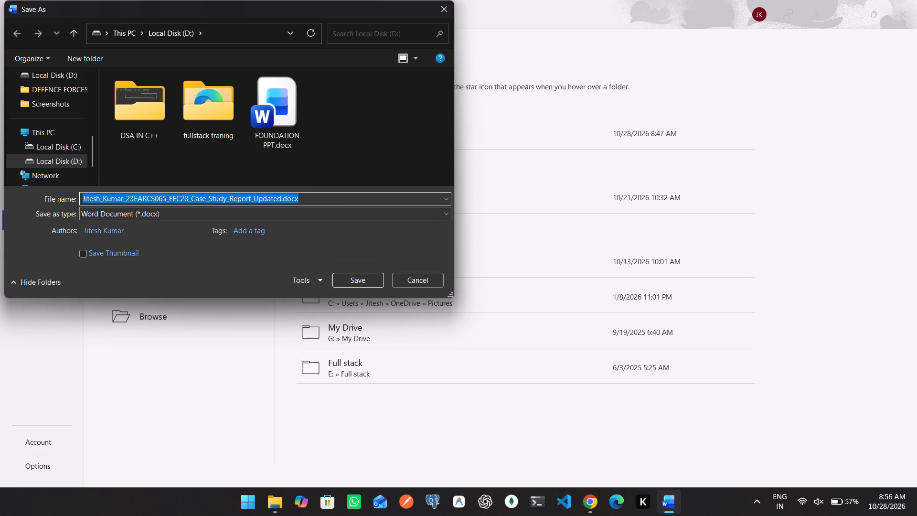
pyautogui.press('BackSpace')
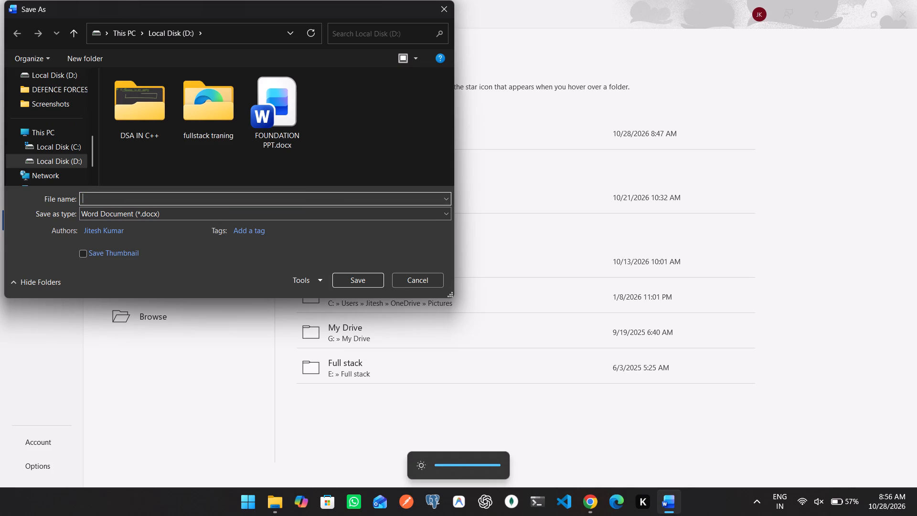
pyautogui.write('FINAL')
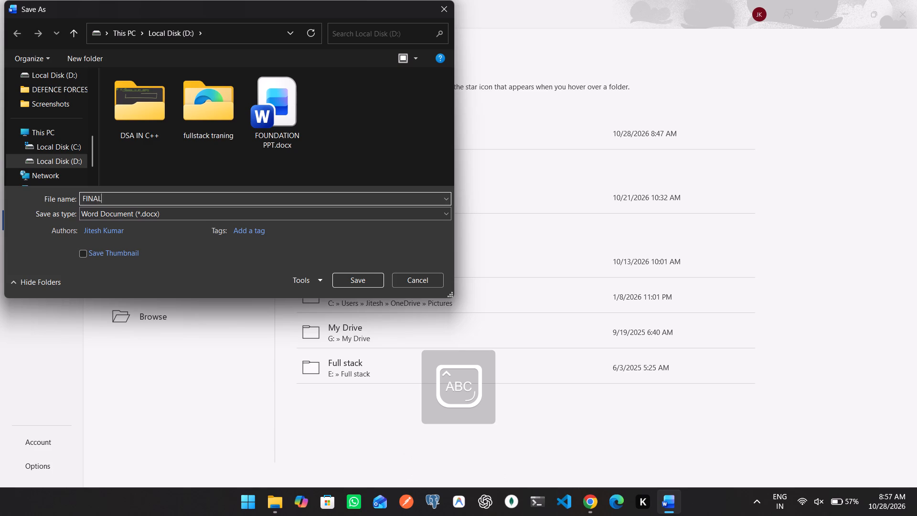
pyautogui.write('REPORT')
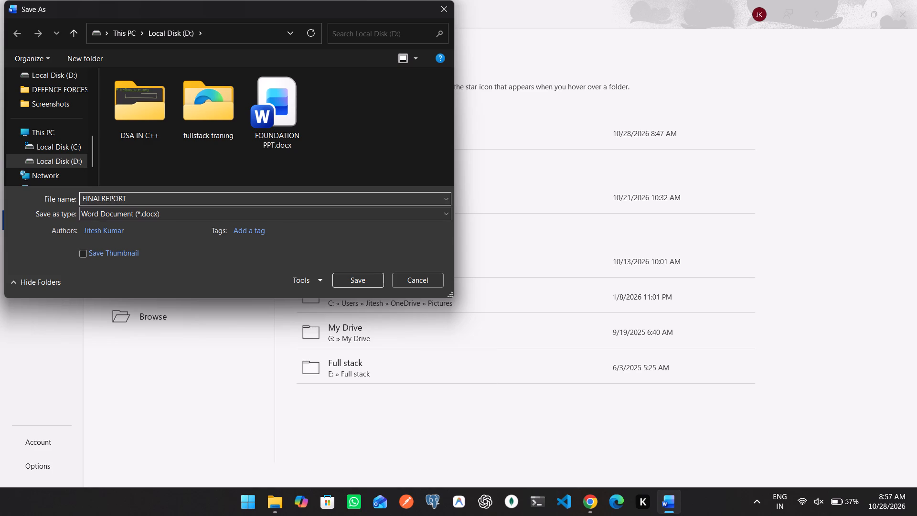
pyautogui.write('28-')
pyautogui.write('10-')
pyautogui.write('26')
pyautogui.click(437, 216)
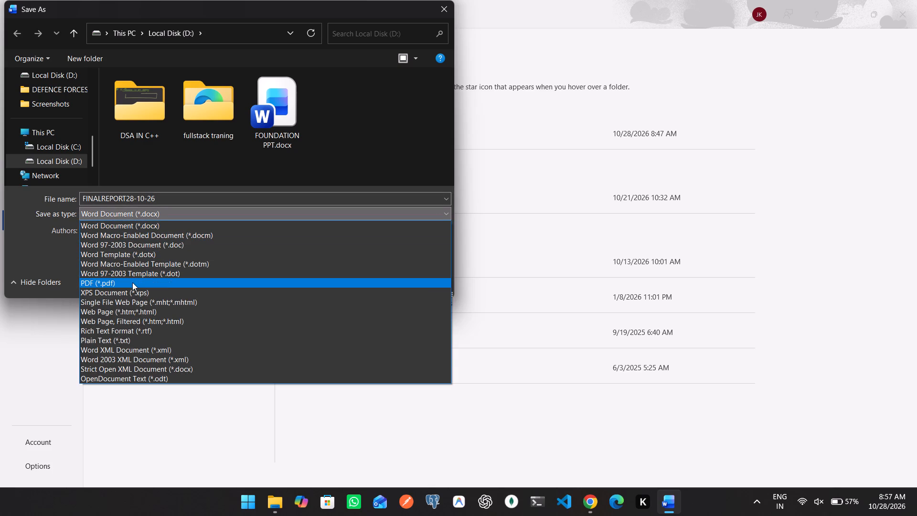
pyautogui.click(132, 282)
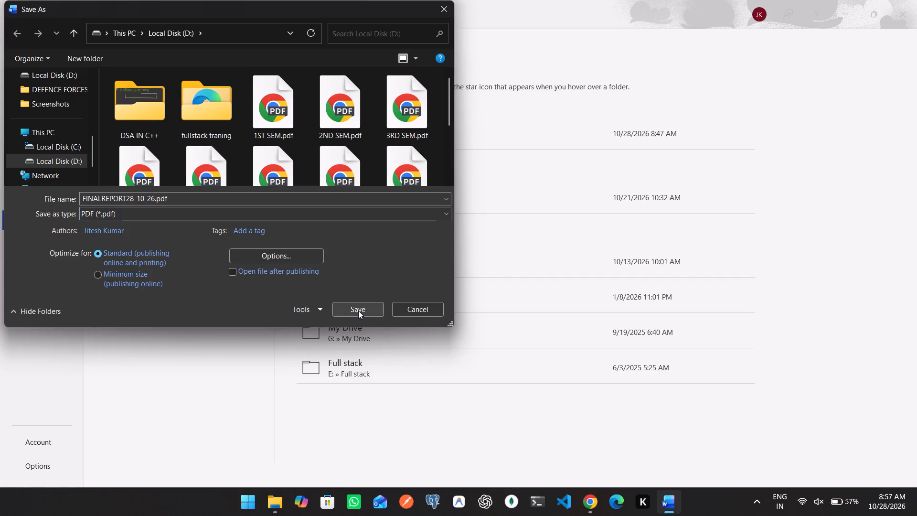
pyautogui.click(358, 311)
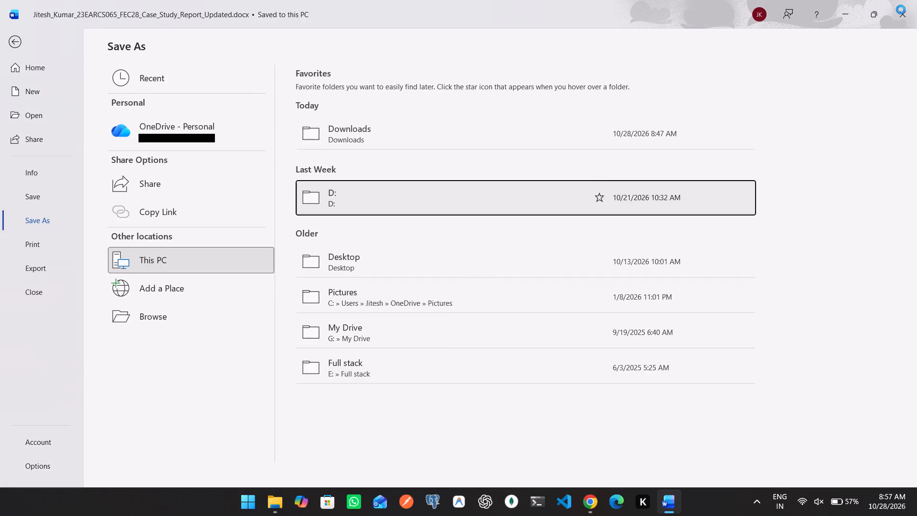
# Switch to File Explorer and open FINALREPORT28-10-26.pdf from Local Disk (D:).
pyautogui.click(277, 507)
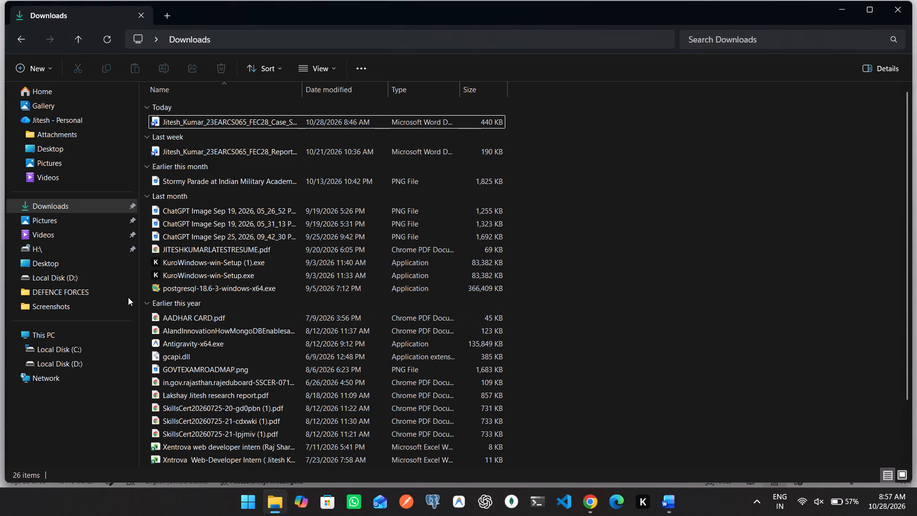
pyautogui.click(62, 365)
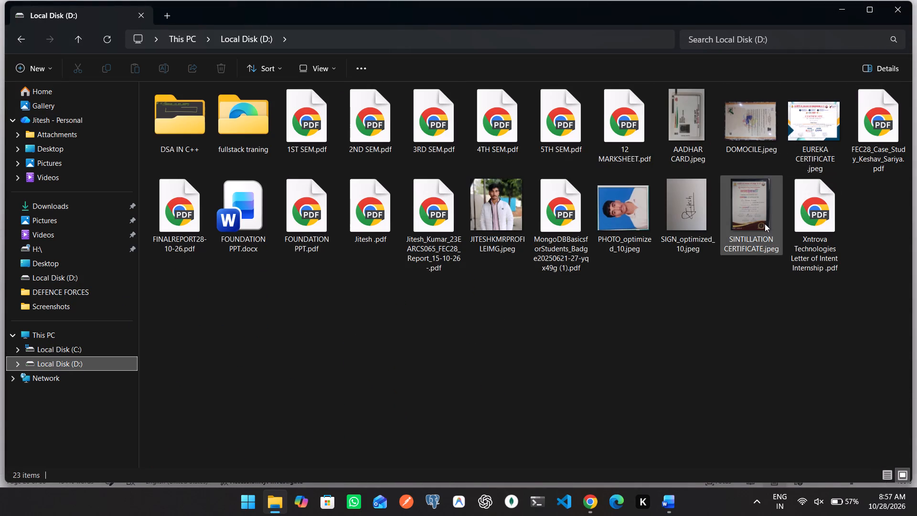
pyautogui.doubleClick(177, 235)
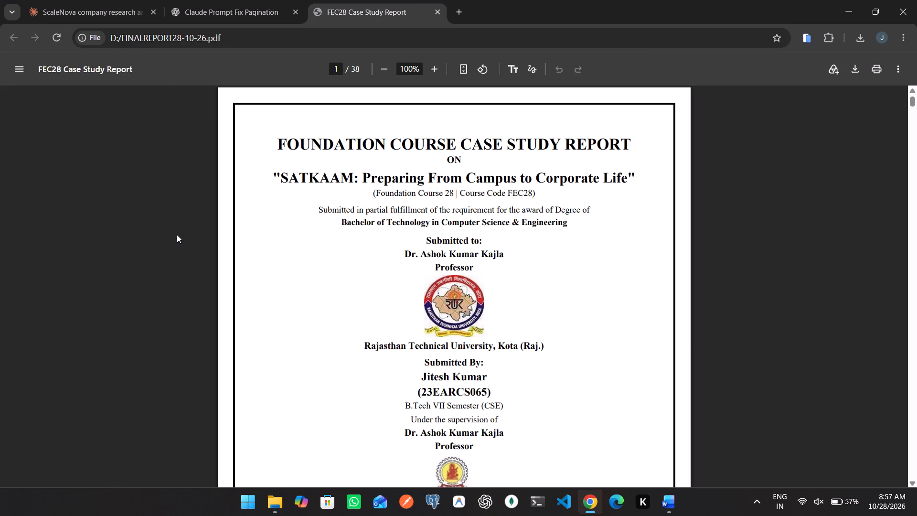
# Check the exported PDF's cover, certificate, acknowledgement and Abstract pages and the page numbers in its List of Contents.
pyautogui.scroll(-2, 517, 205)
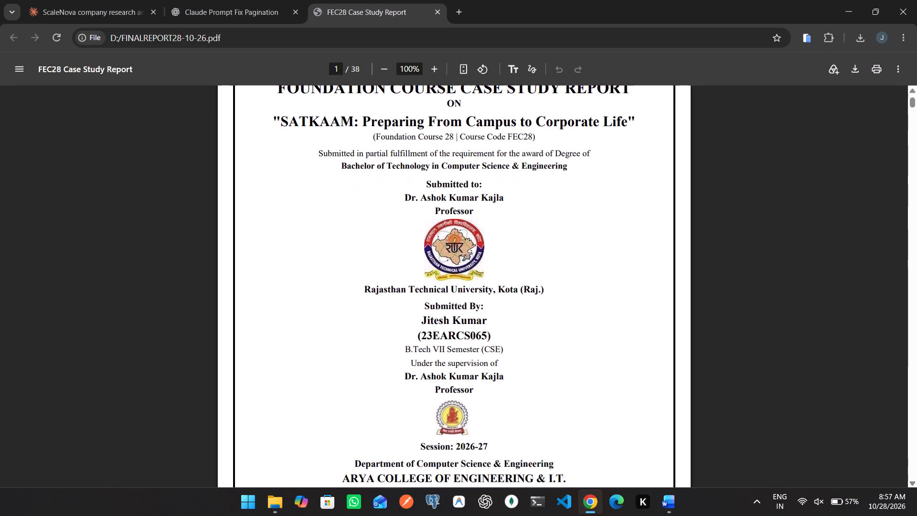
pyautogui.scroll(-5, 517, 205)
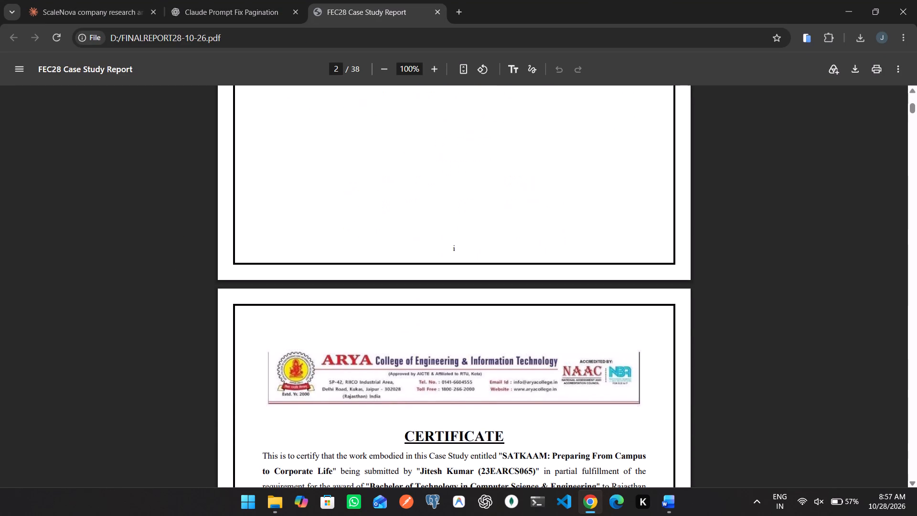
pyautogui.scroll(-5, 517, 205)
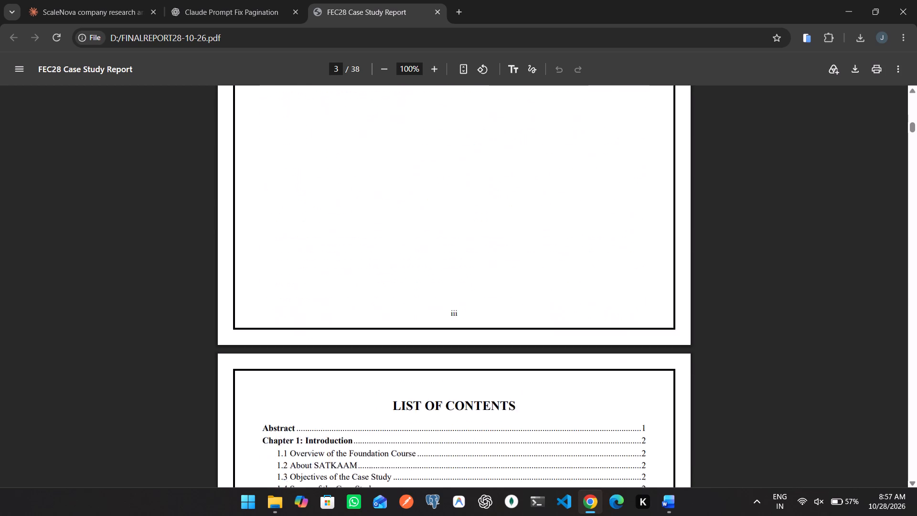
pyautogui.scroll(-5, 517, 205)
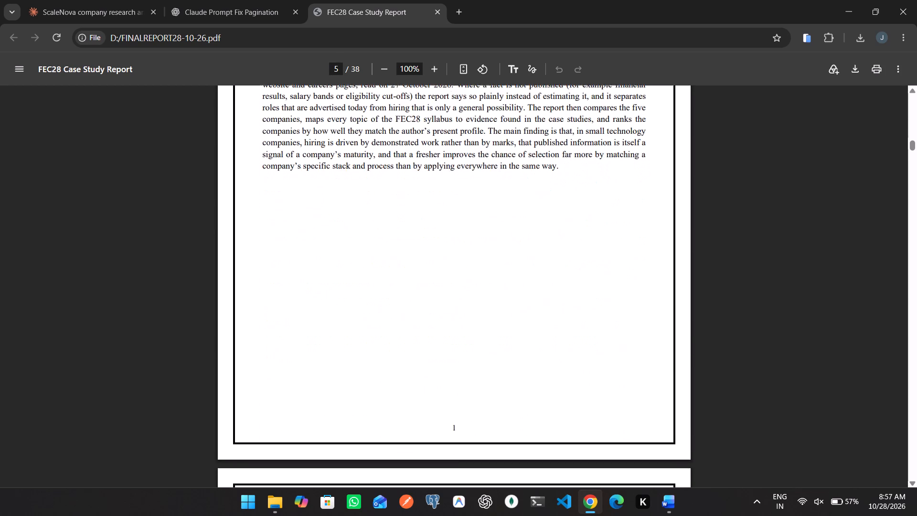
pyautogui.scroll(-1, 517, 205)
pyautogui.scroll(6, 517, 205)
pyautogui.hscroll(1, 517, 205)
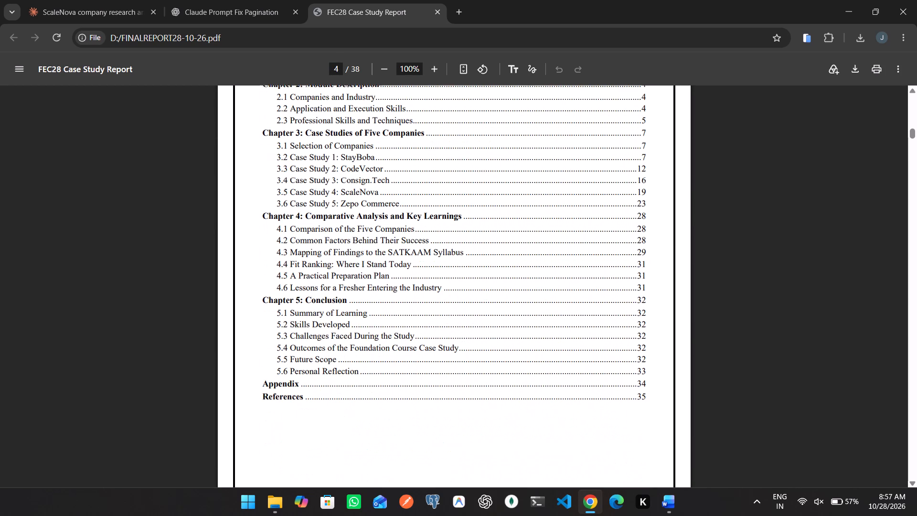
pyautogui.scroll(2, 517, 205)
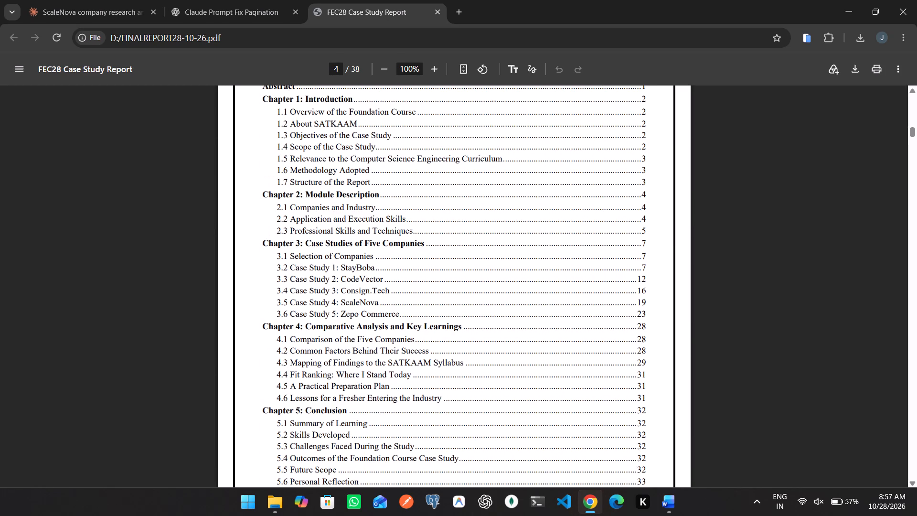
# Review the PDF's Chapters 1 and 2 and the StayBoba case study in Chapter 3 for table and text layout.
pyautogui.scroll(-5, 517, 205)
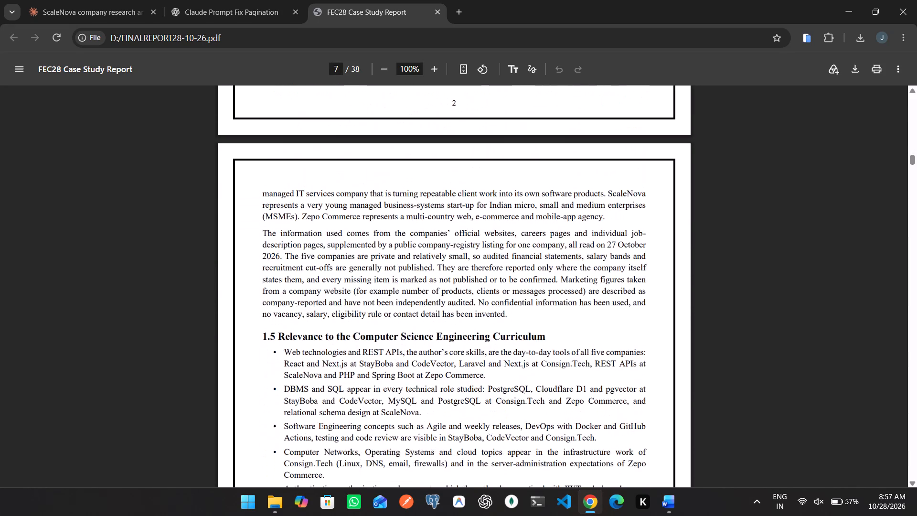
pyautogui.scroll(-5, 517, 205)
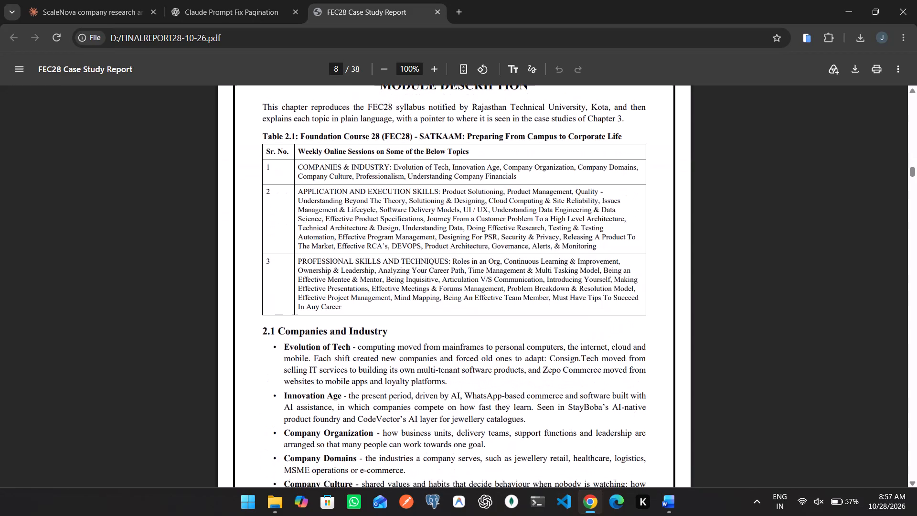
pyautogui.scroll(-5, 517, 205)
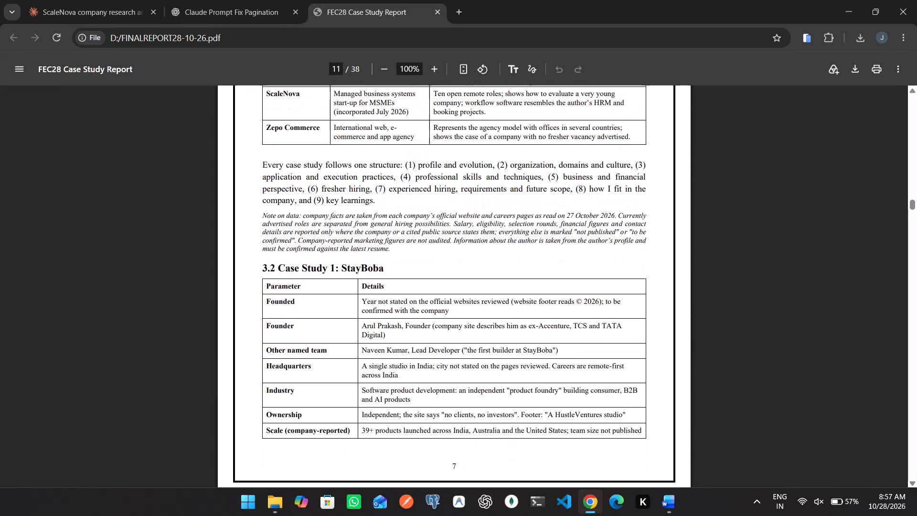
pyautogui.scroll(-5, 517, 205)
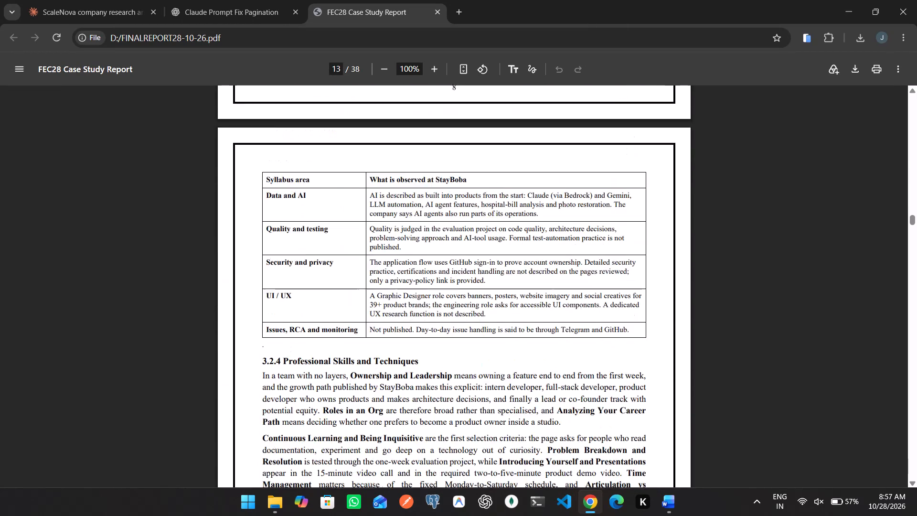
pyautogui.scroll(-2, 517, 205)
pyautogui.scroll(2, 517, 205)
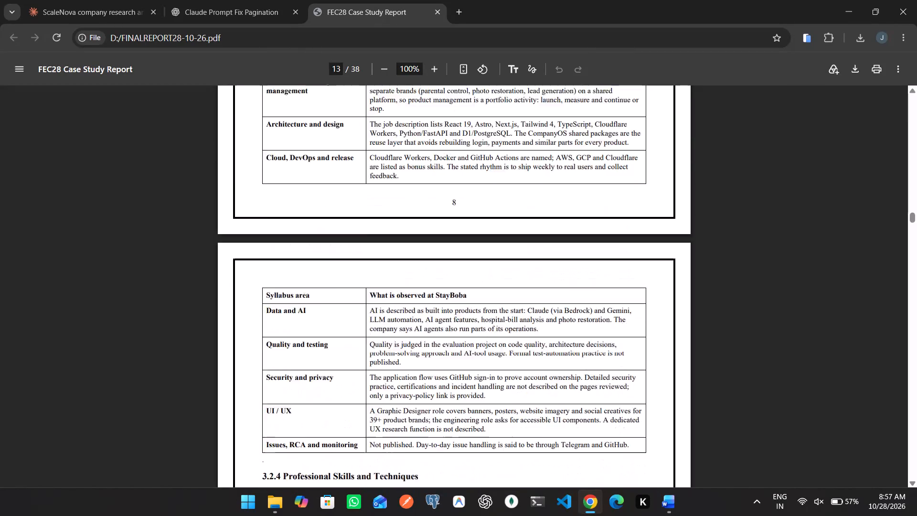
pyautogui.scroll(2, 517, 205)
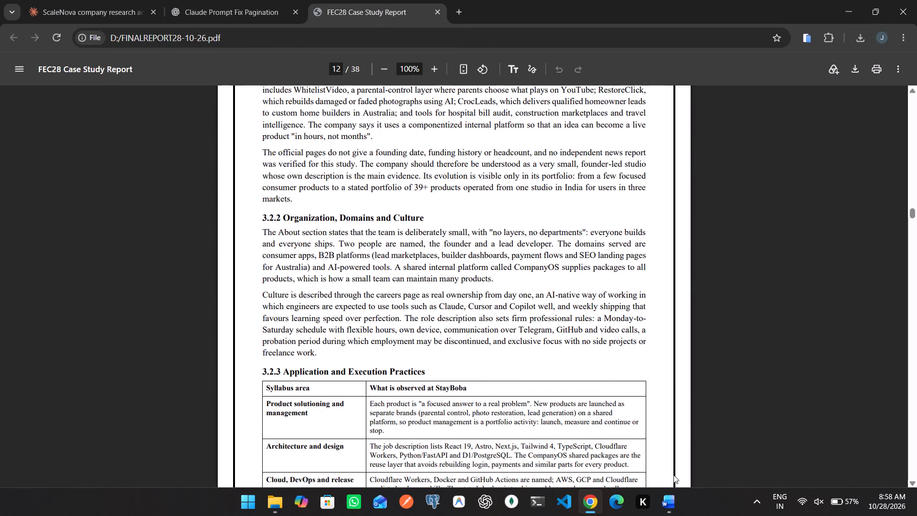
# Switch to the report in Word and find Table 2.1 in Chapter 2, Module Description.
pyautogui.click(665, 492)
pyautogui.scroll(-1, 470, 369)
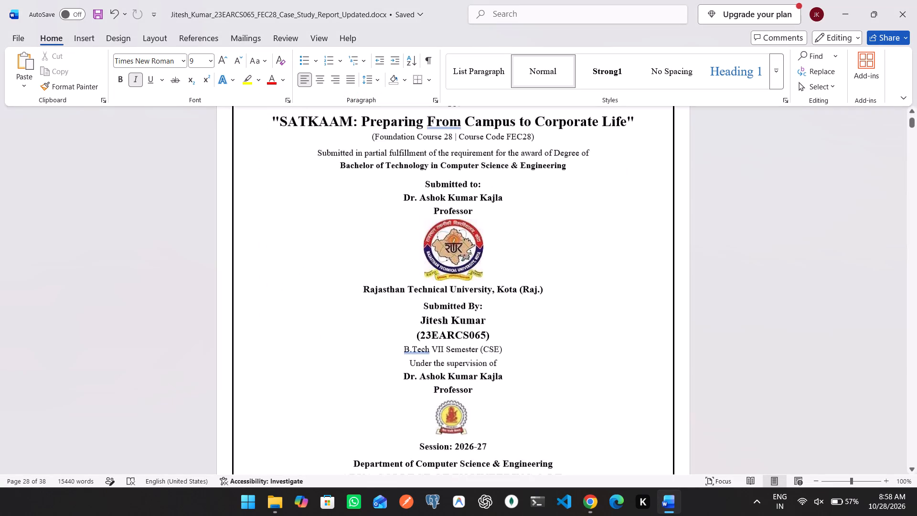
pyautogui.scroll(-2, 470, 369)
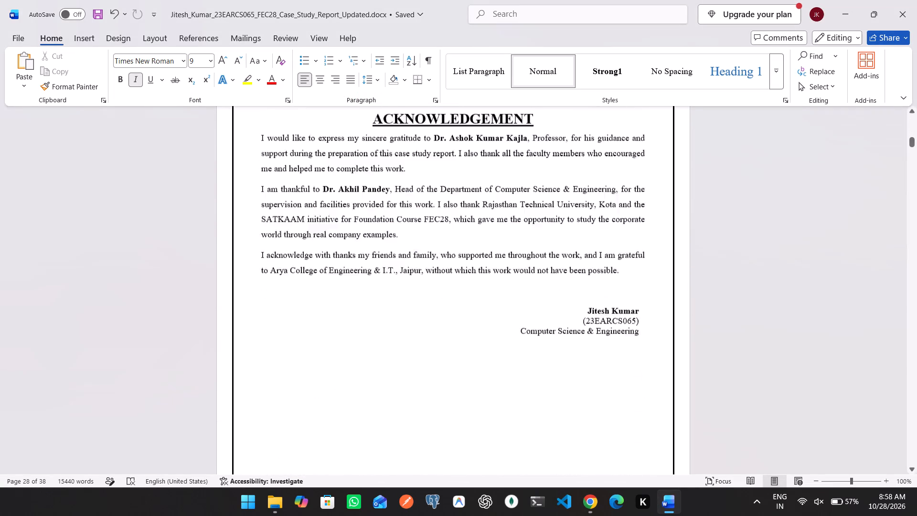
pyautogui.scroll(-3, 470, 369)
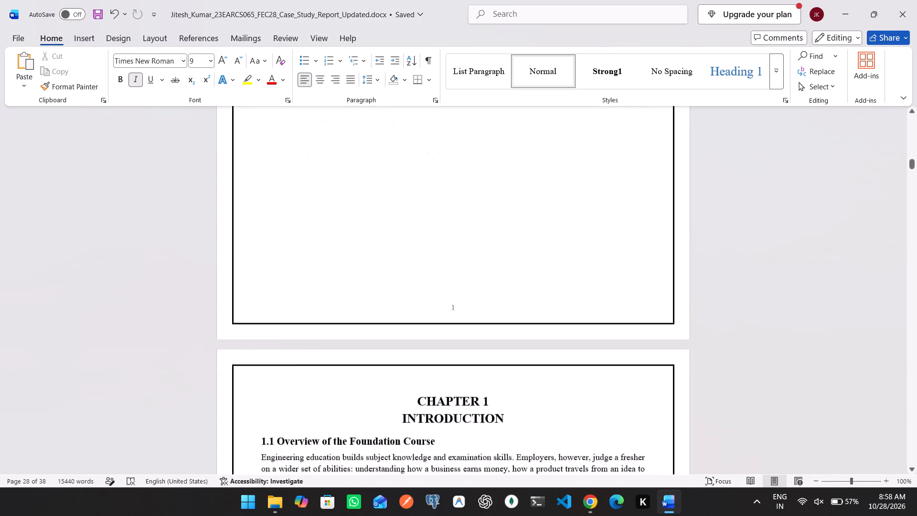
pyautogui.scroll(-2, 470, 369)
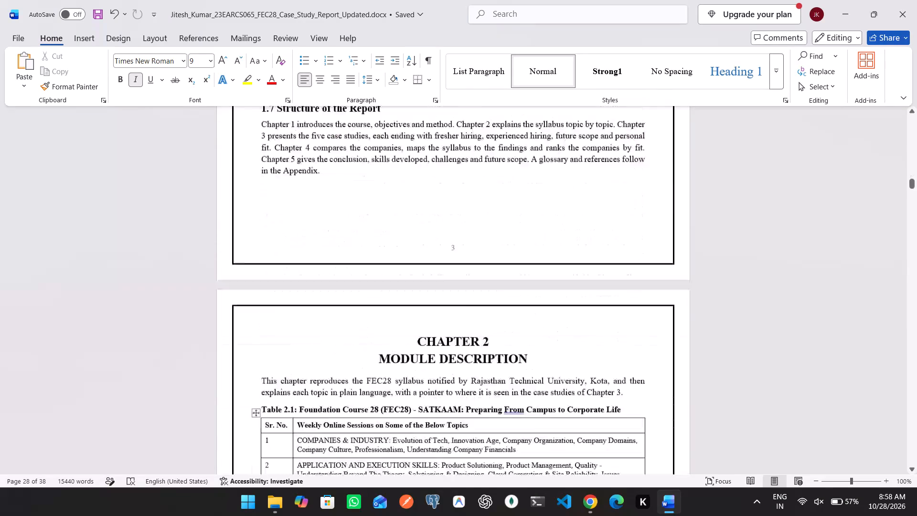
pyautogui.scroll(-1, 470, 369)
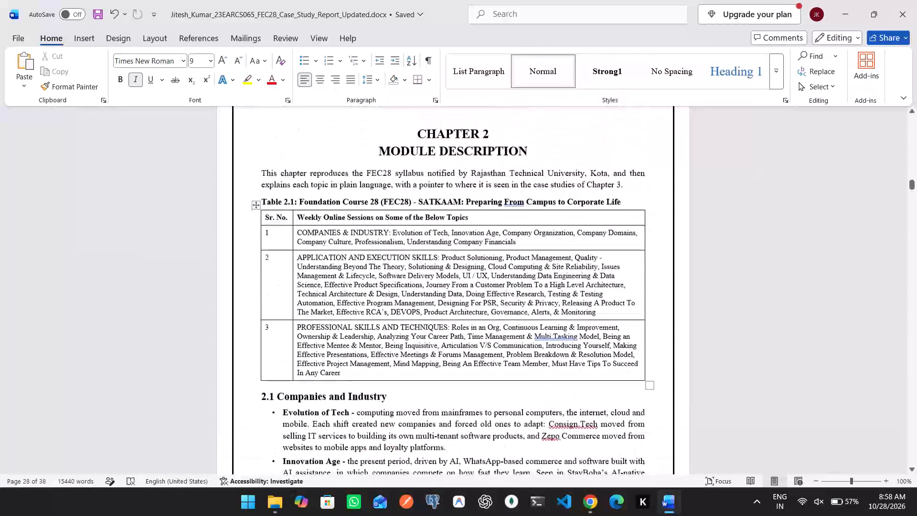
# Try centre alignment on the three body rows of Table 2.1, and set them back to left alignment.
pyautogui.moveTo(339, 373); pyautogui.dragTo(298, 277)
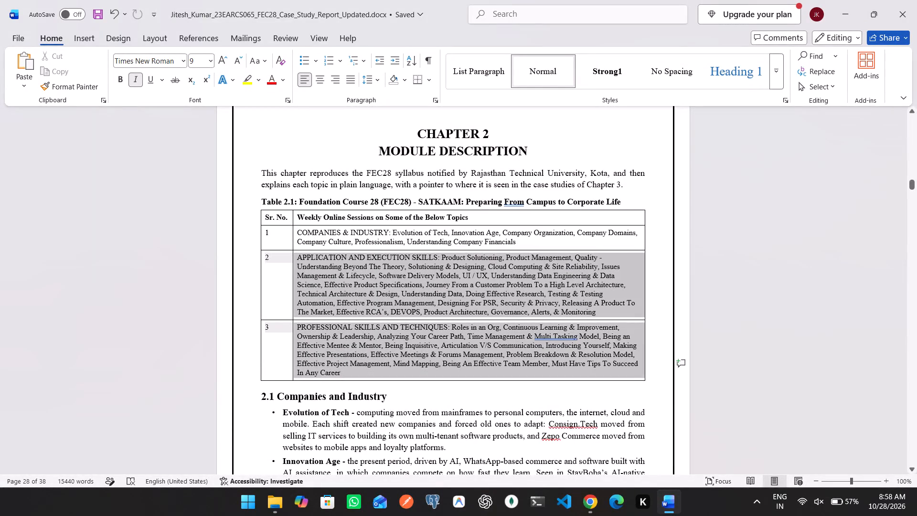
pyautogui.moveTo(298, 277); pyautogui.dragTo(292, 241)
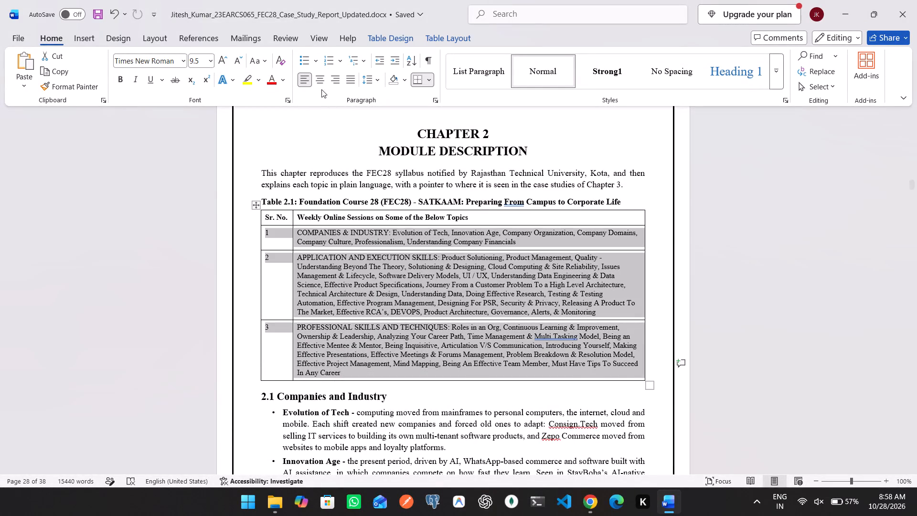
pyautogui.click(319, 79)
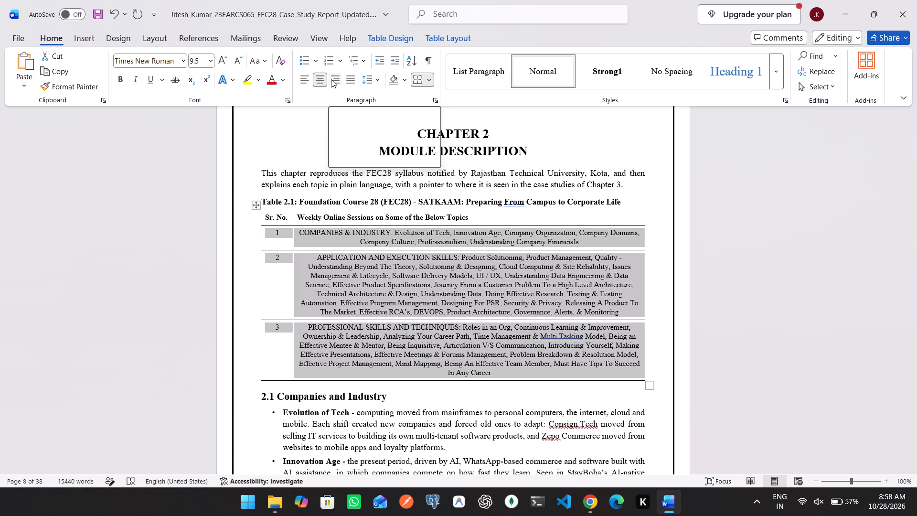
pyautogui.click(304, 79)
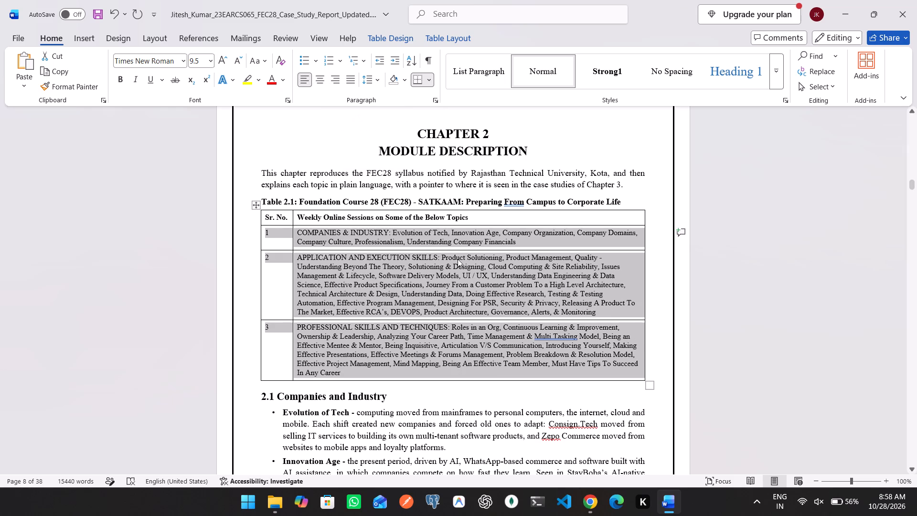
# Justify the Application and Execution Skills text in row 2 of Table 2.1, trying centre alignment first.
pyautogui.click(603, 311)
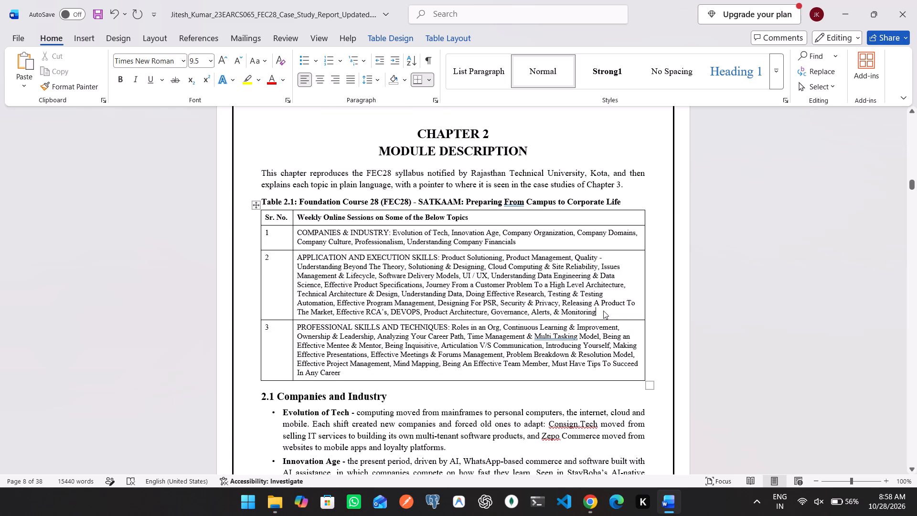
pyautogui.moveTo(603, 311); pyautogui.dragTo(299, 258)
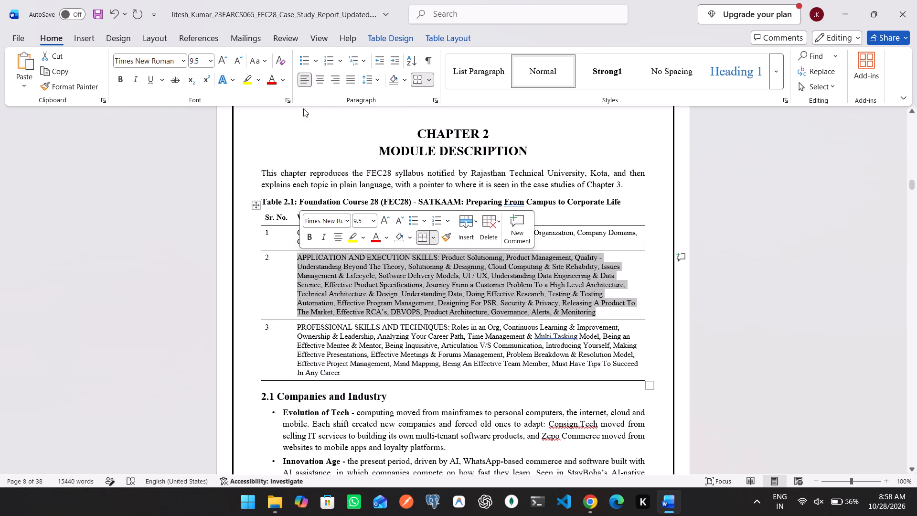
pyautogui.click(320, 81)
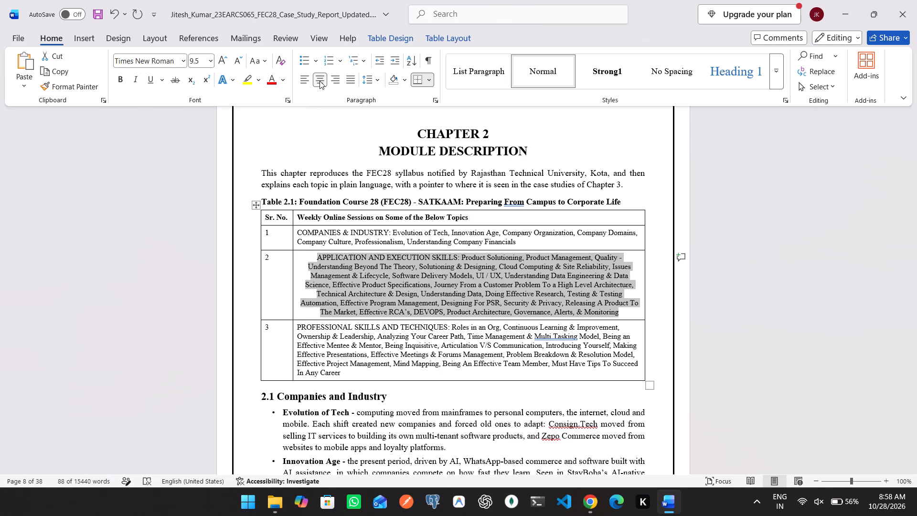
pyautogui.click(306, 80)
pyautogui.click(354, 76)
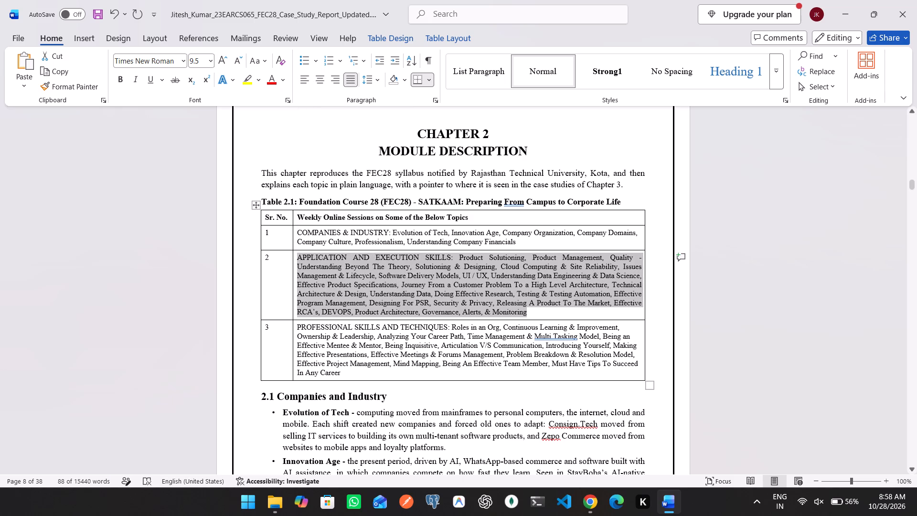
# Justify the text in all three body rows of Table 2.1.
pyautogui.moveTo(353, 373); pyautogui.dragTo(265, 319)
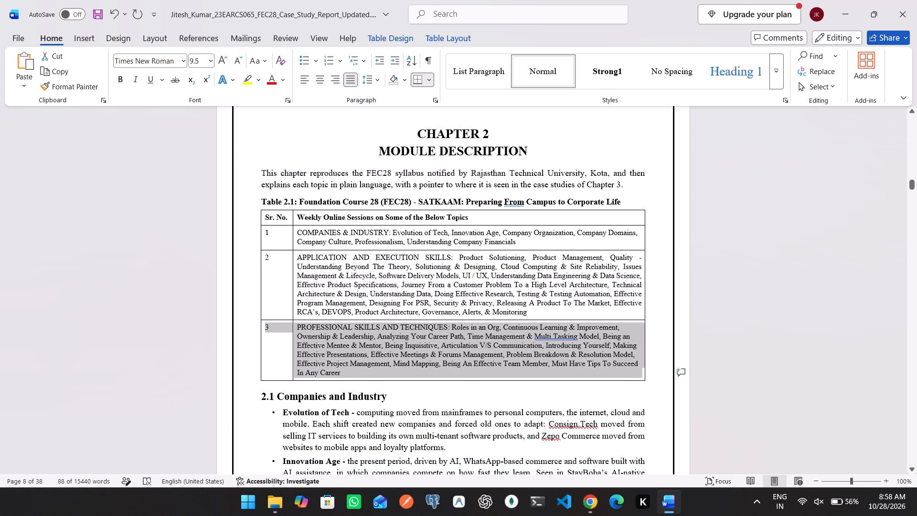
pyautogui.moveTo(265, 319); pyautogui.dragTo(293, 239)
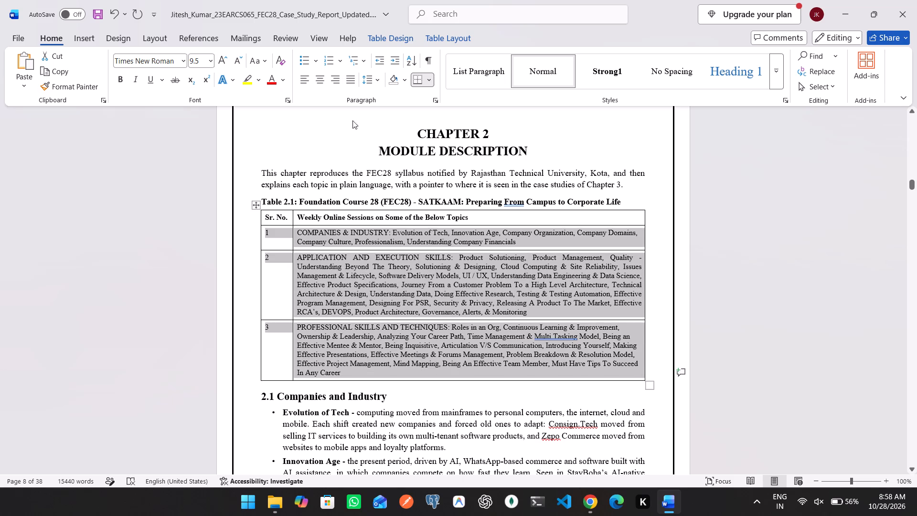
pyautogui.click(349, 80)
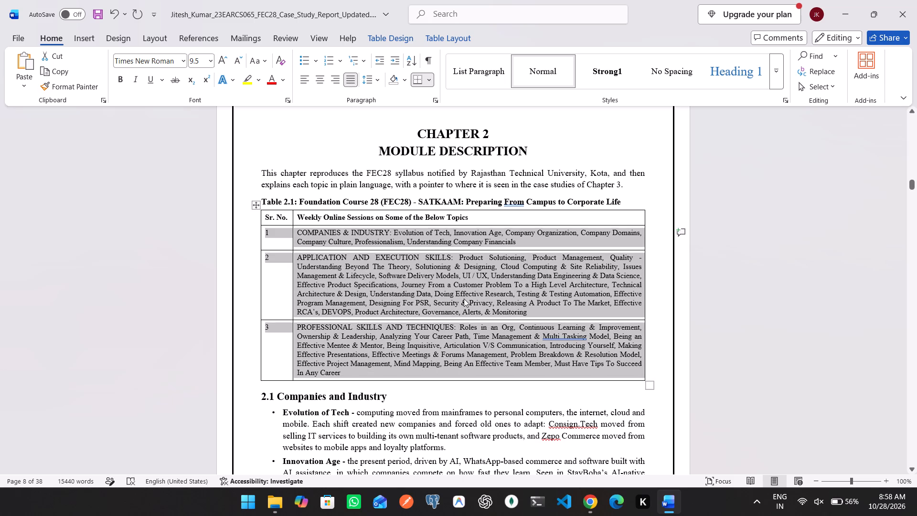
# Justify the five company rows, StayBoba to Zepo Commerce, of the table in section 3.1 Selection of Companies.
pyautogui.scroll(-1, 464, 299)
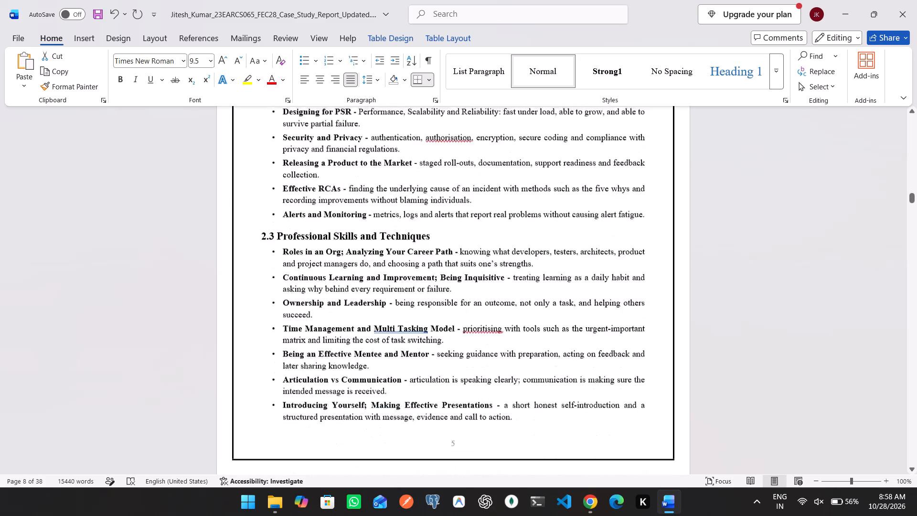
pyautogui.scroll(-2, 464, 299)
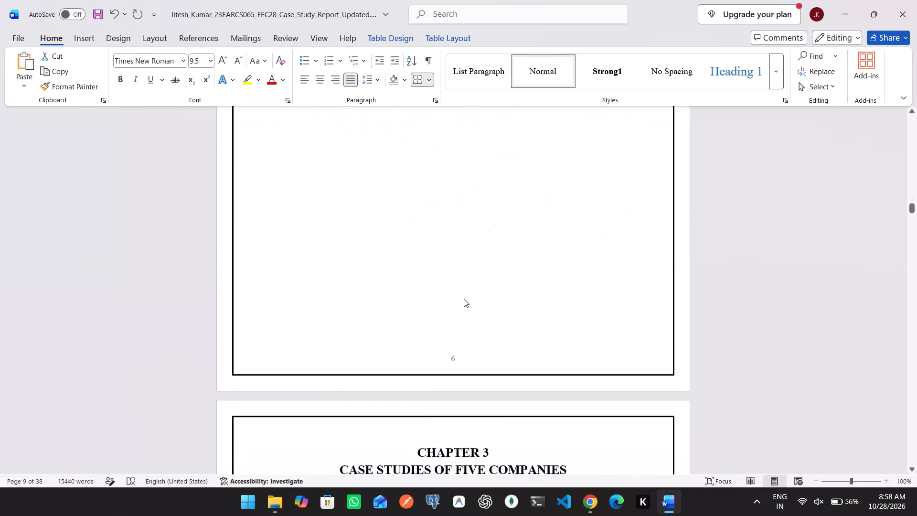
pyautogui.scroll(-1, 464, 299)
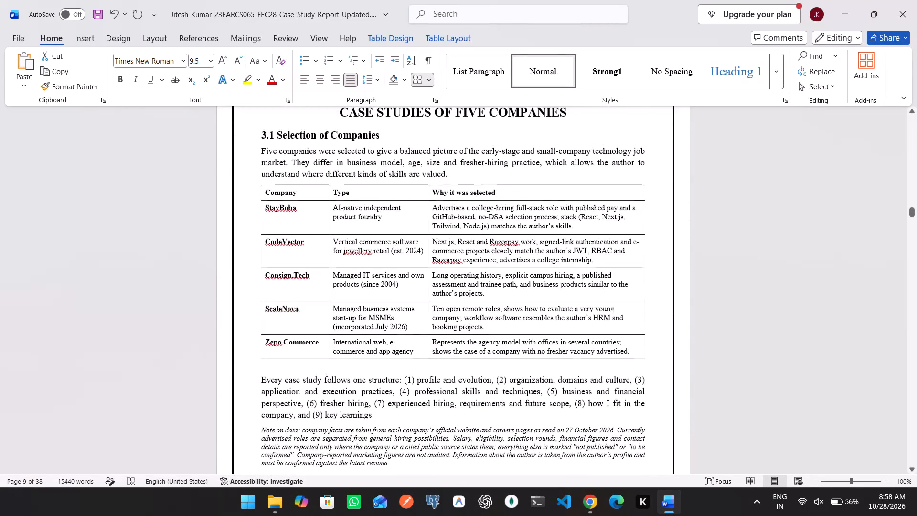
pyautogui.moveTo(629, 351); pyautogui.dragTo(311, 220)
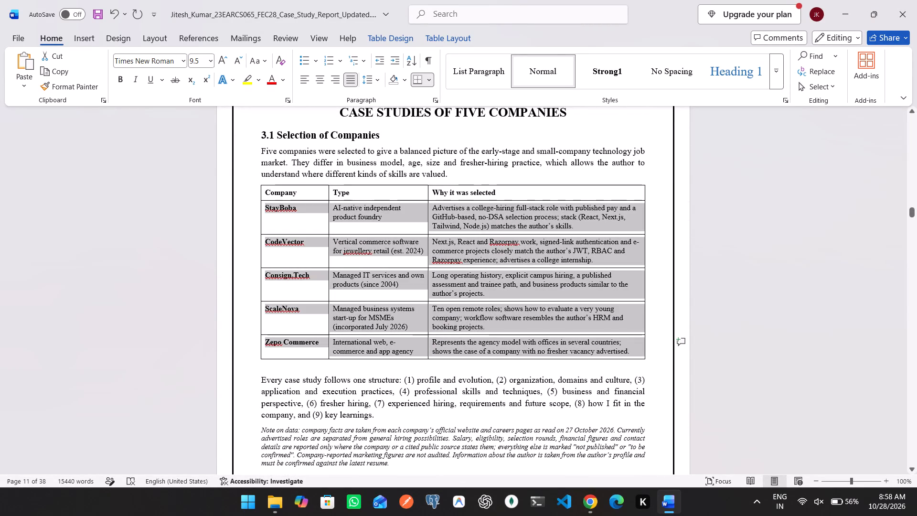
pyautogui.moveTo(311, 220); pyautogui.dragTo(287, 211)
pyautogui.click(349, 82)
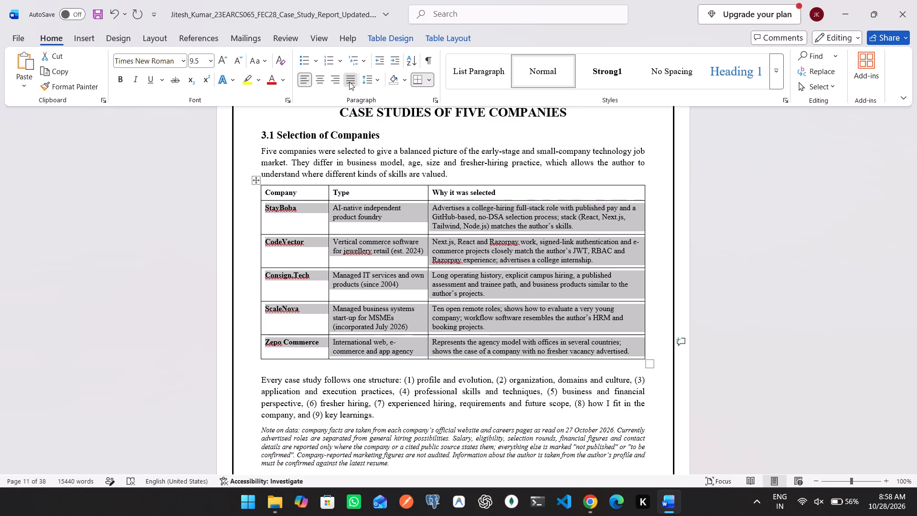
pyautogui.scroll(-1, 451, 301)
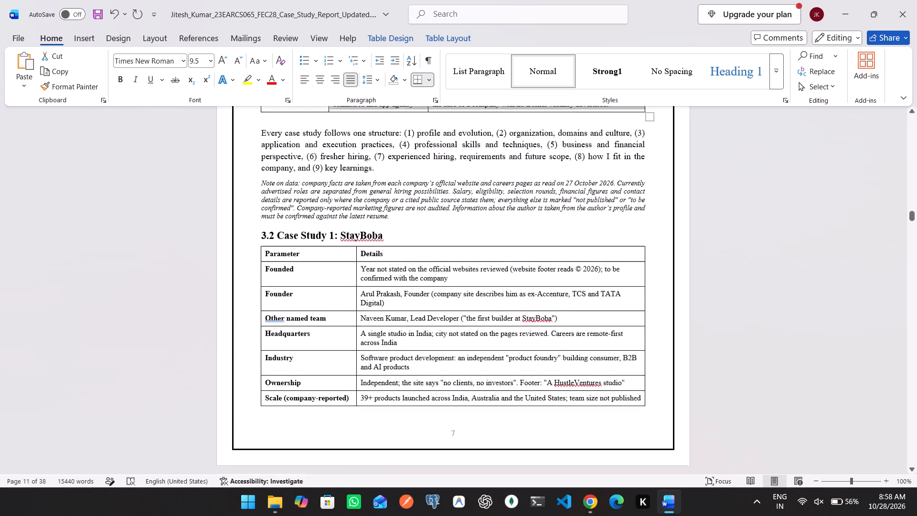
# Justify the body rows of the StayBoba parameter table in section 3.2, from Founded through Known for, across both pages.
pyautogui.scroll(-1, 451, 301)
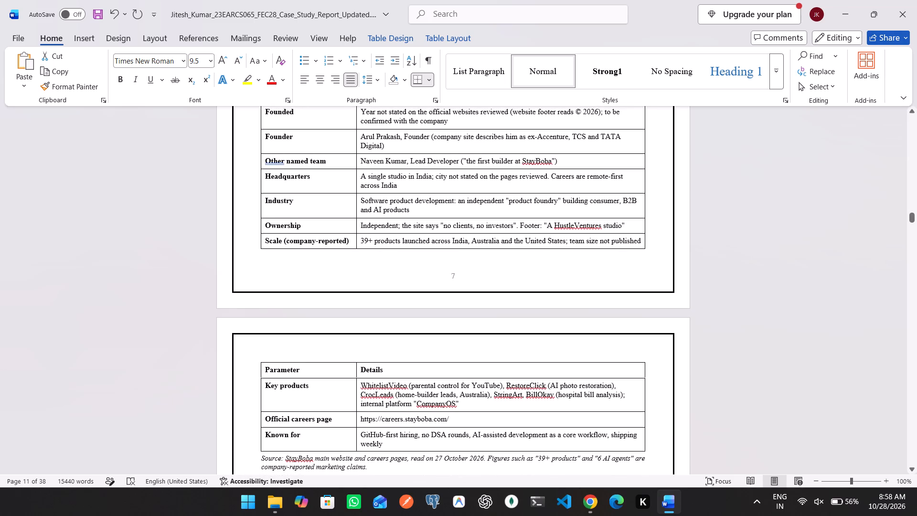
pyautogui.scroll(1, 642, 240)
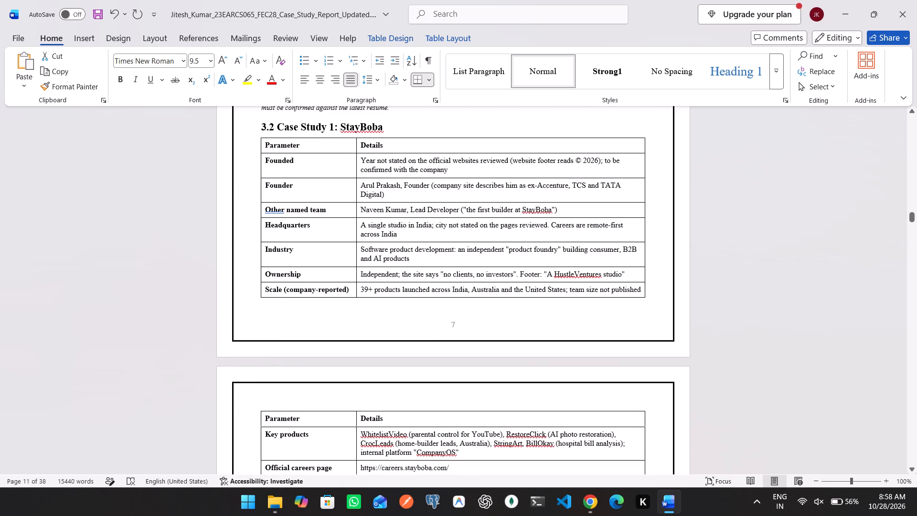
pyautogui.moveTo(266, 159); pyautogui.dragTo(582, 265)
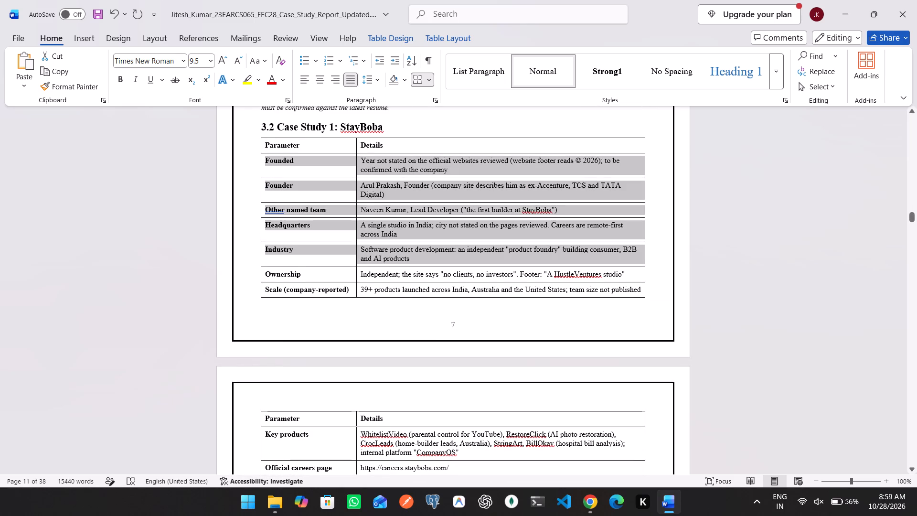
pyautogui.moveTo(582, 265); pyautogui.dragTo(631, 288)
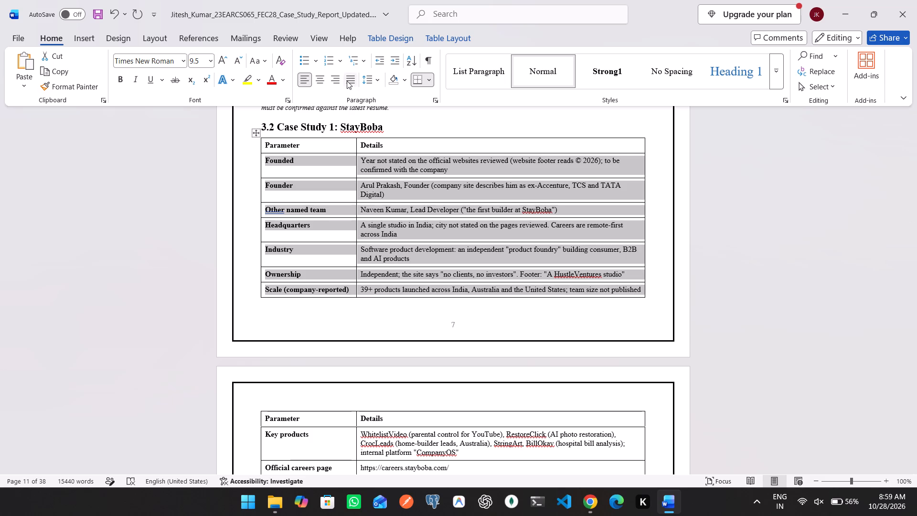
pyautogui.click(347, 81)
pyautogui.scroll(-1, 437, 251)
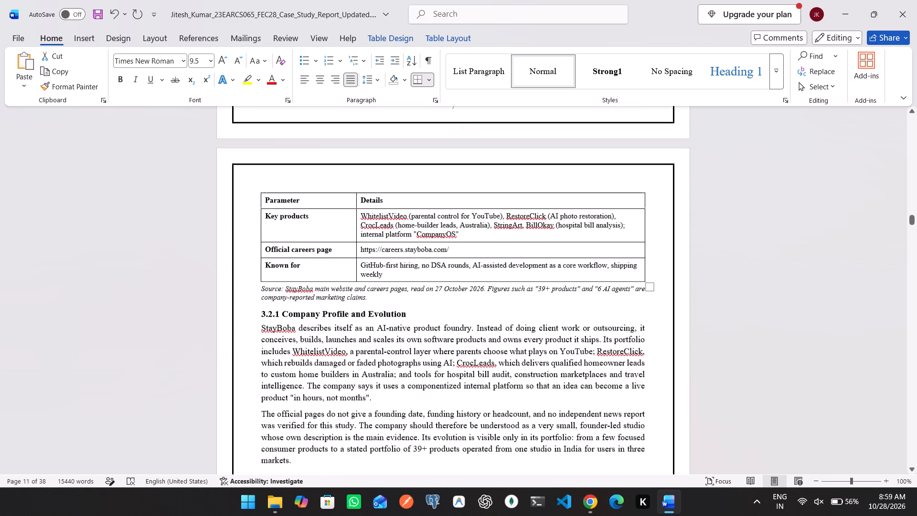
pyautogui.scroll(-1, 437, 251)
pyautogui.moveTo(393, 249); pyautogui.dragTo(374, 248)
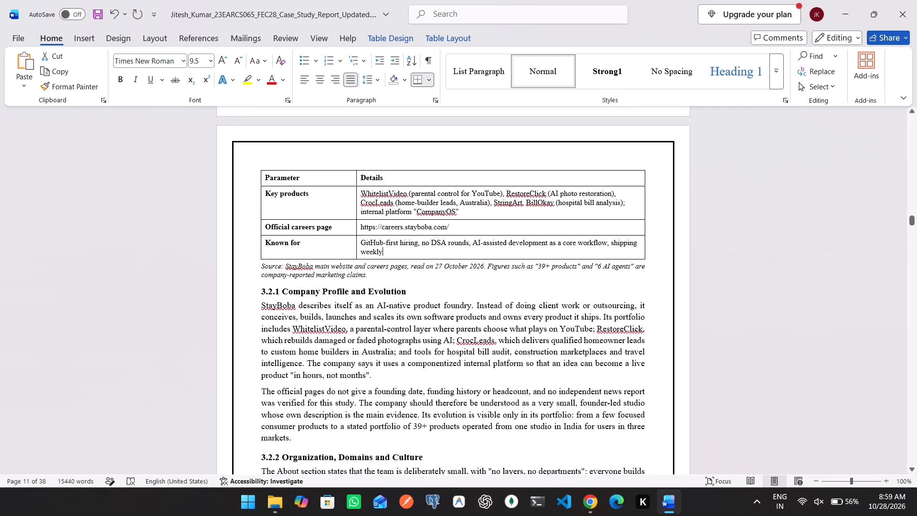
pyautogui.moveTo(374, 248); pyautogui.dragTo(290, 176)
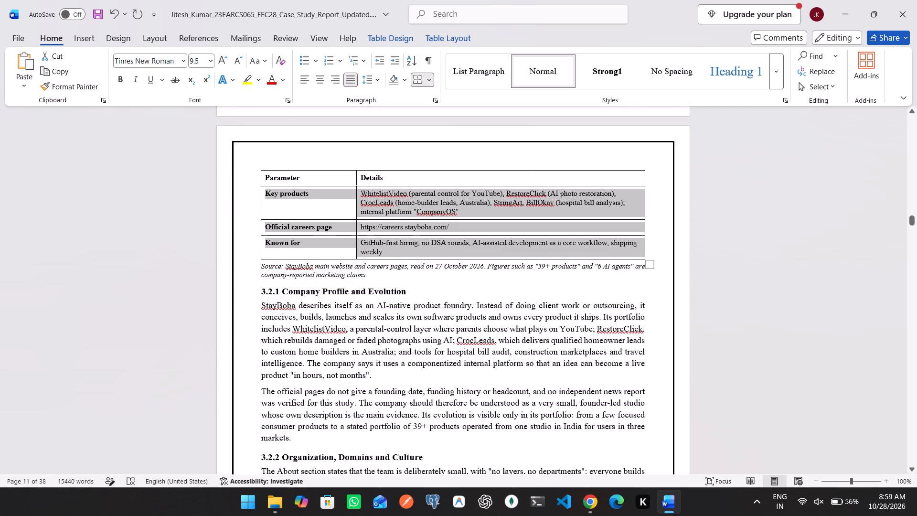
pyautogui.click(349, 80)
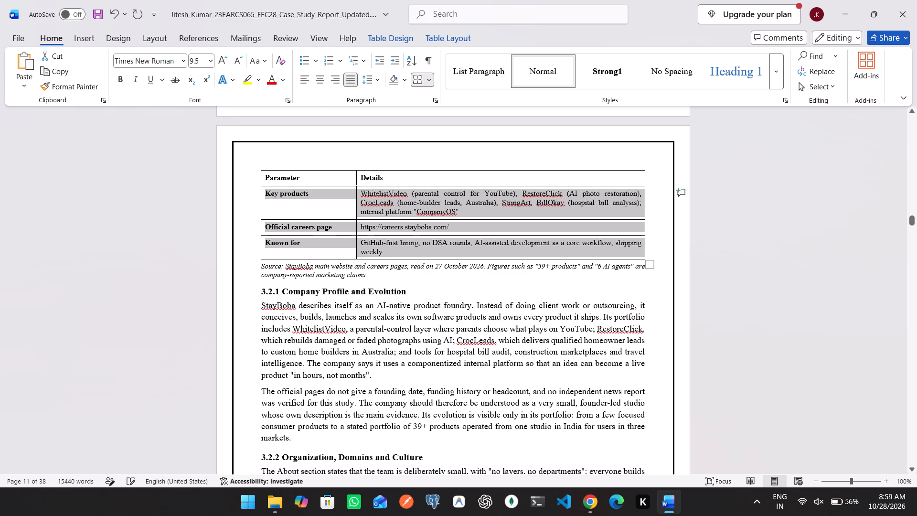
# Delete the italic source note about the StayBoba website and careers pages above heading 3.2.1.
pyautogui.moveTo(377, 276); pyautogui.dragTo(246, 263)
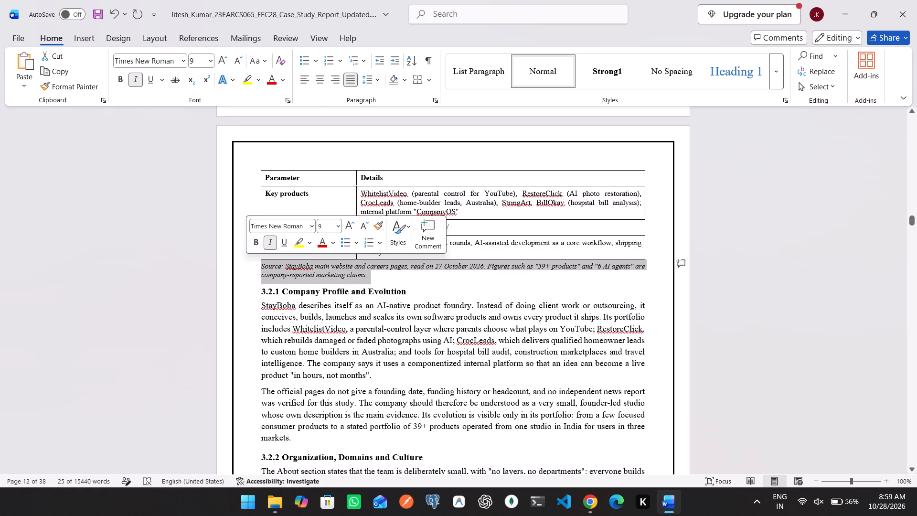
pyautogui.press('BackSpace')
# In the section 3.2.3 table, justify the rows Product solutioning to Cloud, DevOps and release, and the observations column from Data and AI on.
pyautogui.scroll(-1, 386, 342)
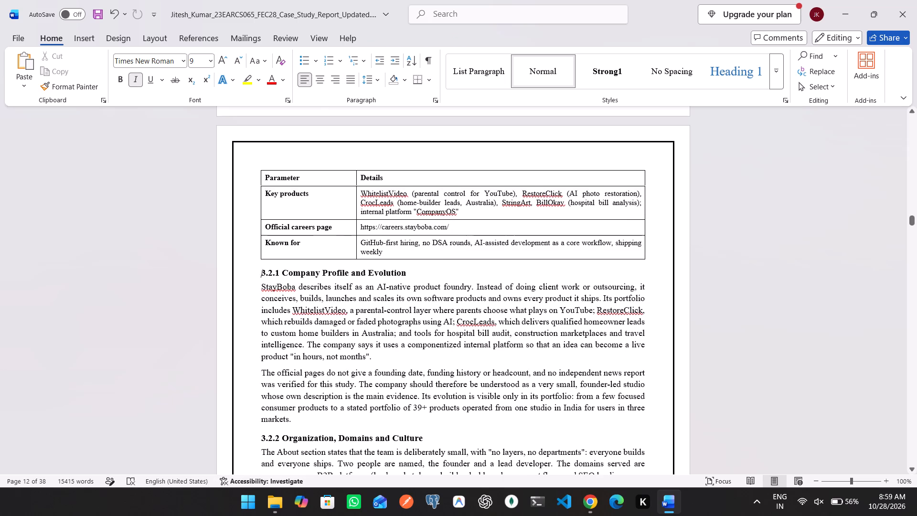
pyautogui.scroll(-1, 386, 342)
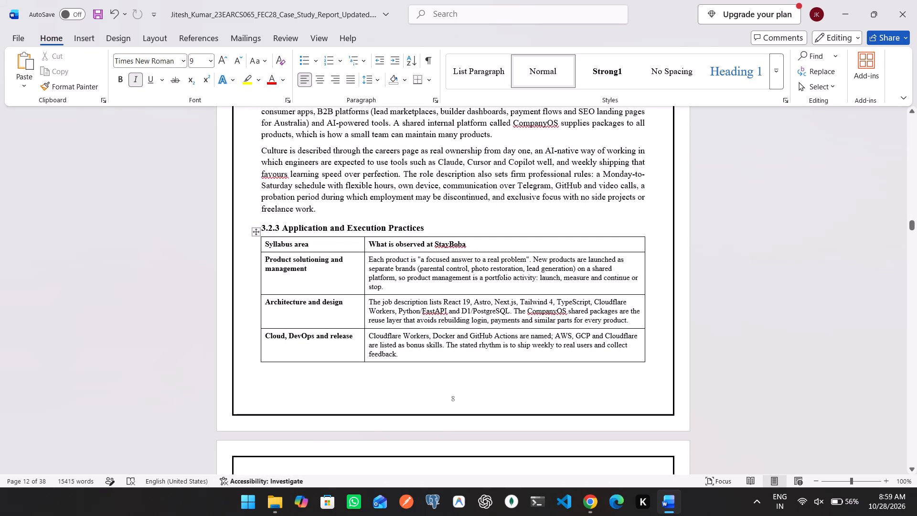
pyautogui.moveTo(404, 354); pyautogui.dragTo(284, 274)
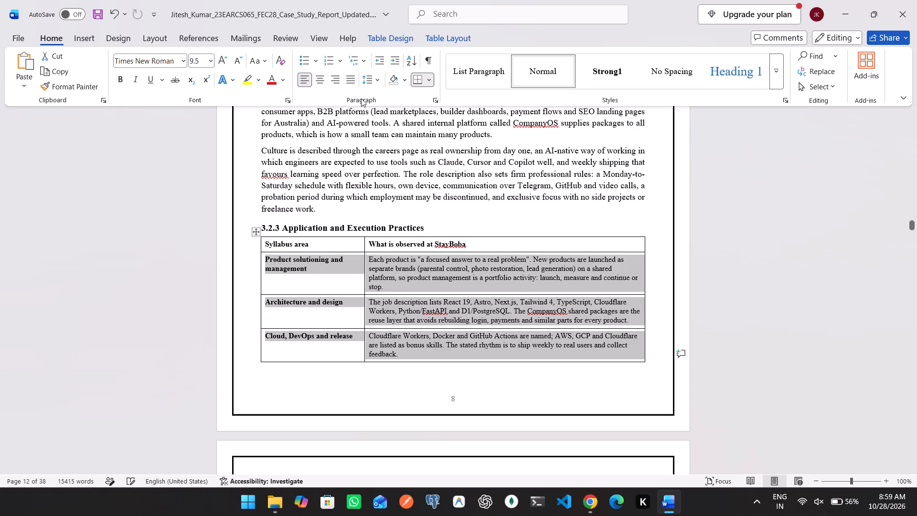
pyautogui.click(346, 81)
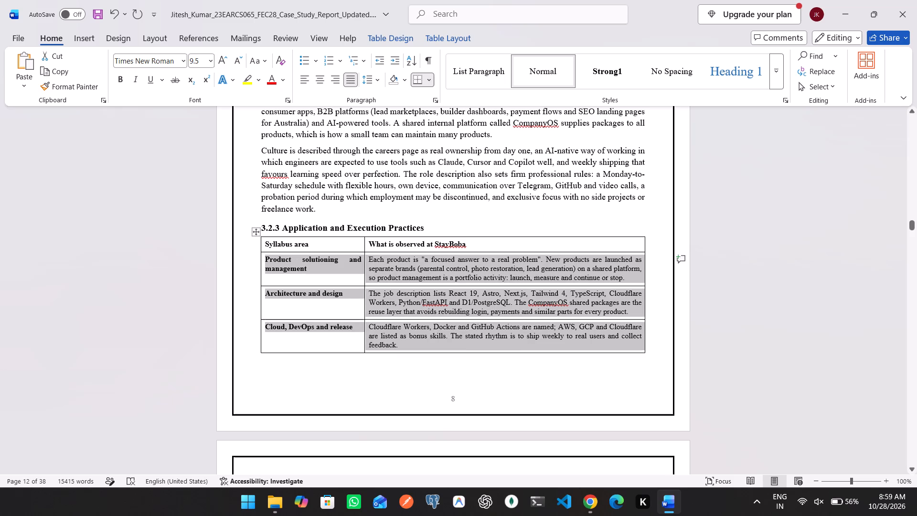
pyautogui.scroll(-1, 473, 363)
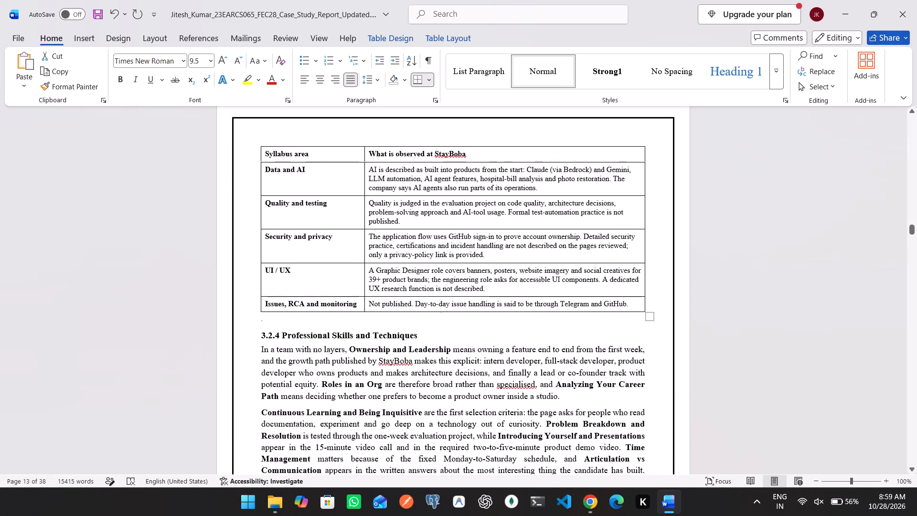
pyautogui.moveTo(630, 302); pyautogui.dragTo(370, 169)
pyautogui.click(350, 80)
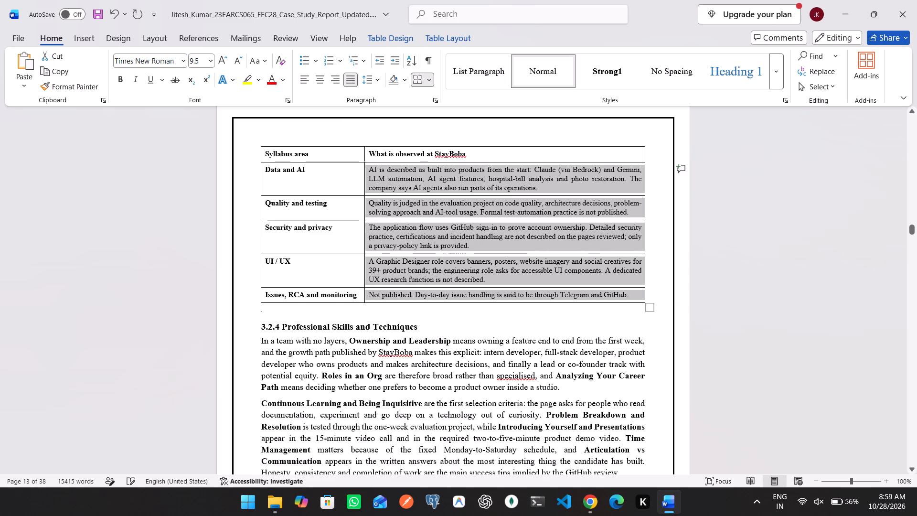
# Justify the body rows, Listing status to Hiring season, of the StayBoba Aspect and Details table before section 3.2.7.
pyautogui.scroll(-1, 416, 311)
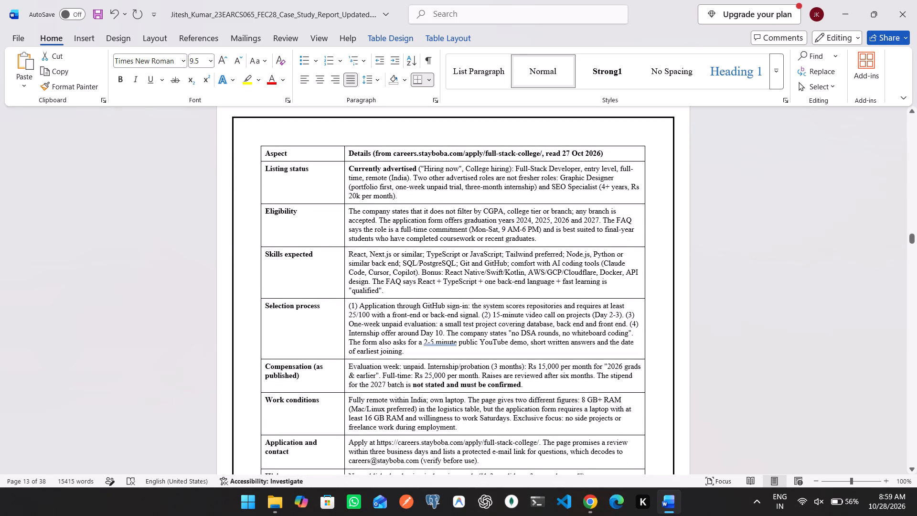
pyautogui.scroll(-1, 597, 442)
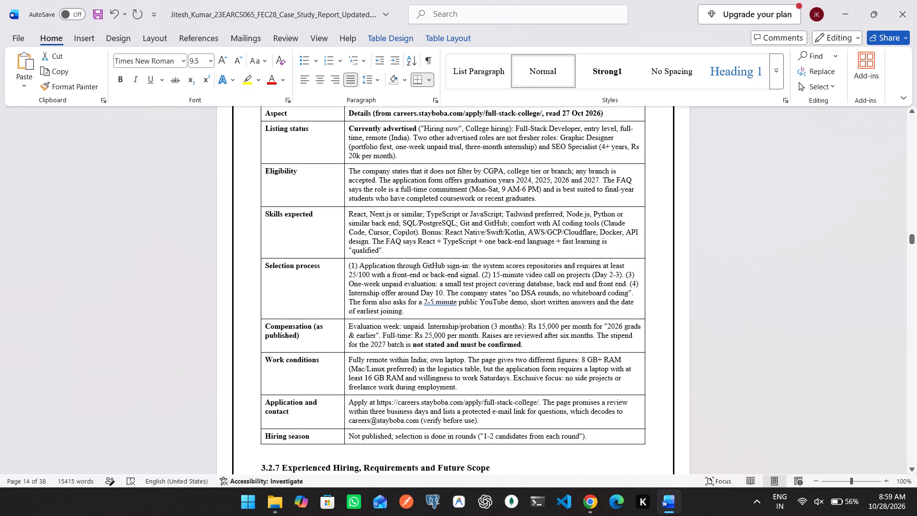
pyautogui.scroll(1, 407, 188)
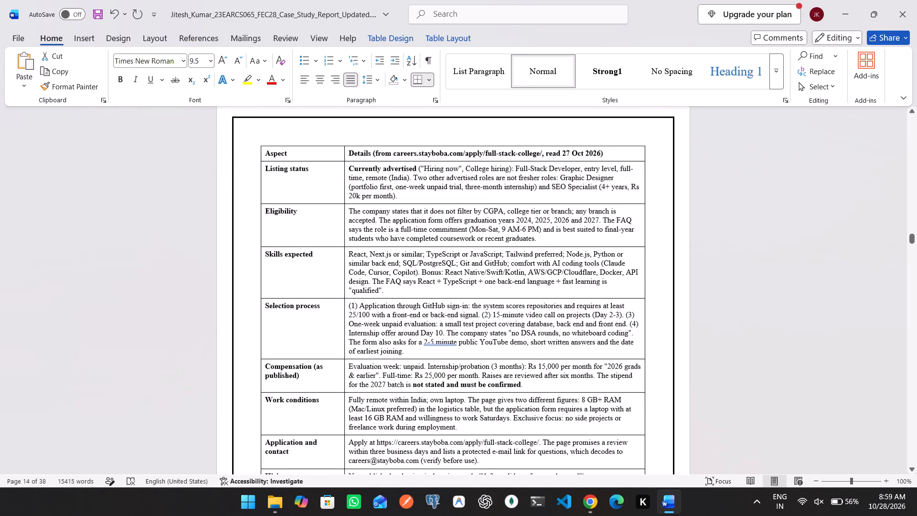
pyautogui.moveTo(266, 167); pyautogui.dragTo(540, 441)
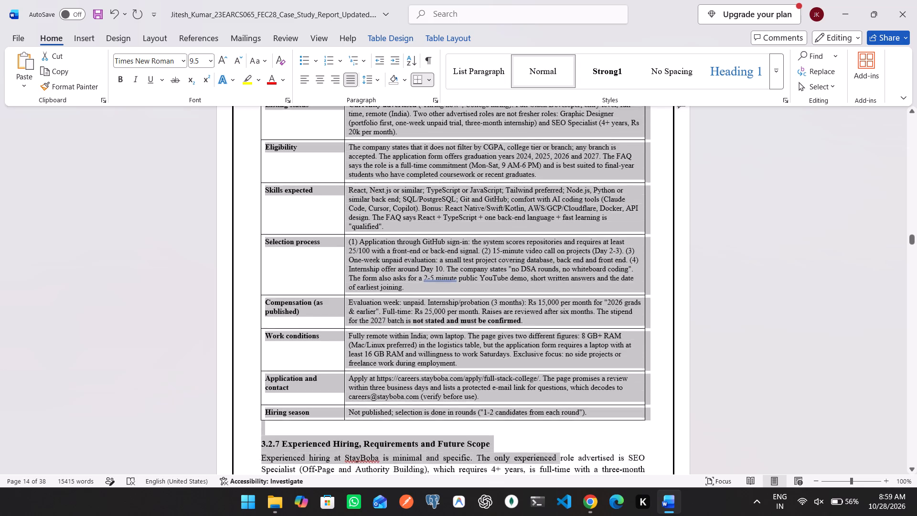
pyautogui.moveTo(540, 441); pyautogui.dragTo(591, 412)
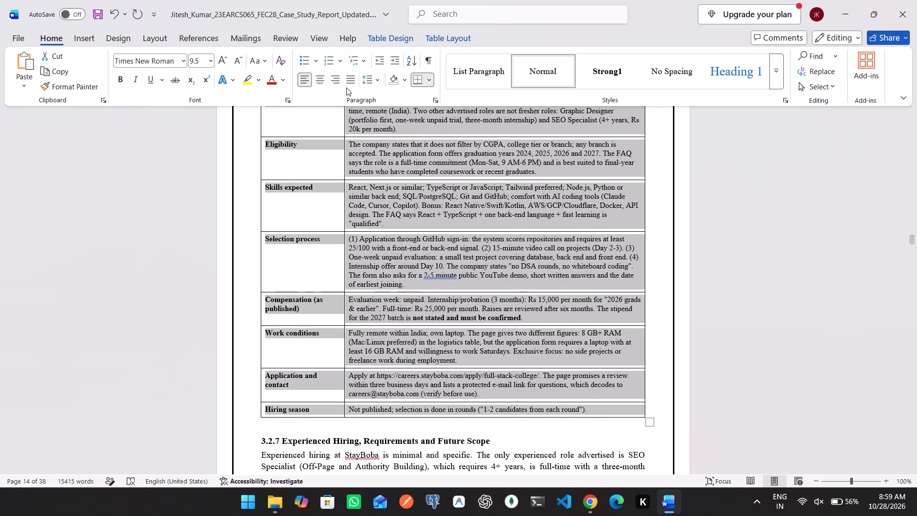
pyautogui.click(347, 79)
# Justify section 3.2.8's "Where I match" and "Gaps to close" tables together, from the Stack alignment row to the Demo video row.
pyautogui.scroll(-1, 511, 333)
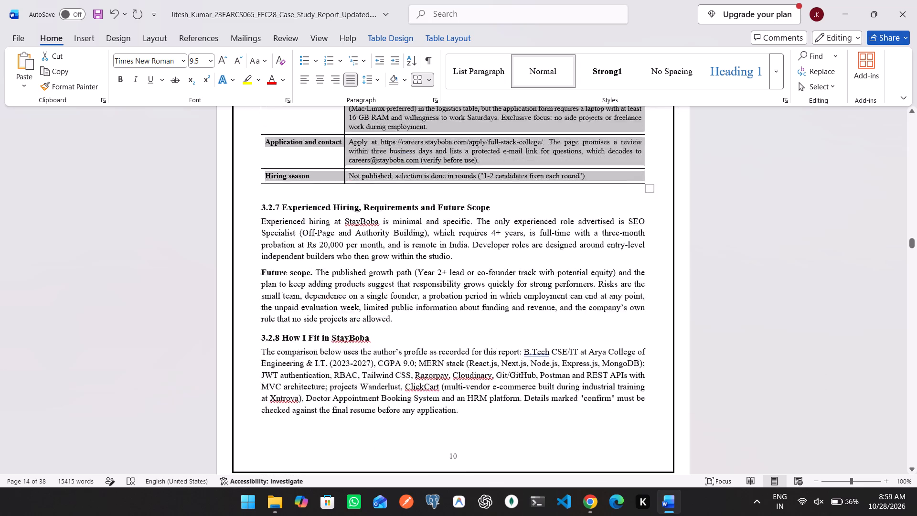
pyautogui.scroll(-1, 511, 333)
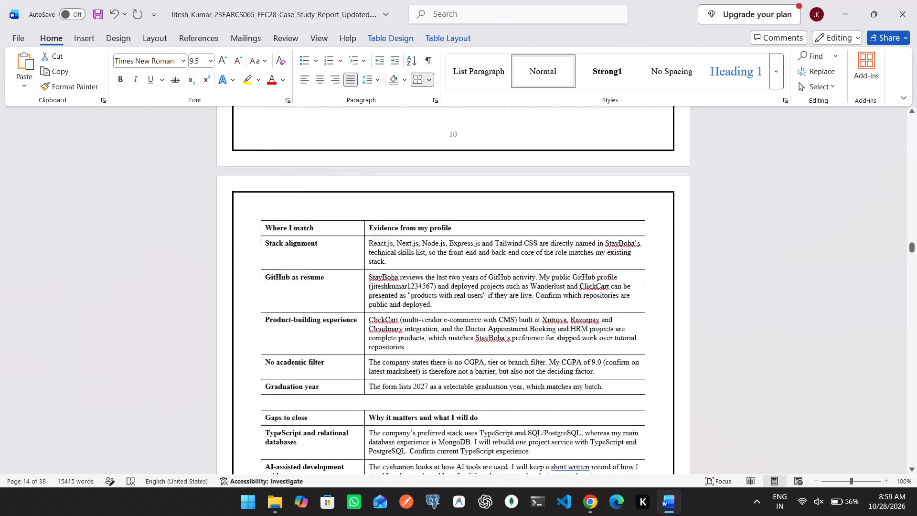
pyautogui.scroll(-1, 511, 333)
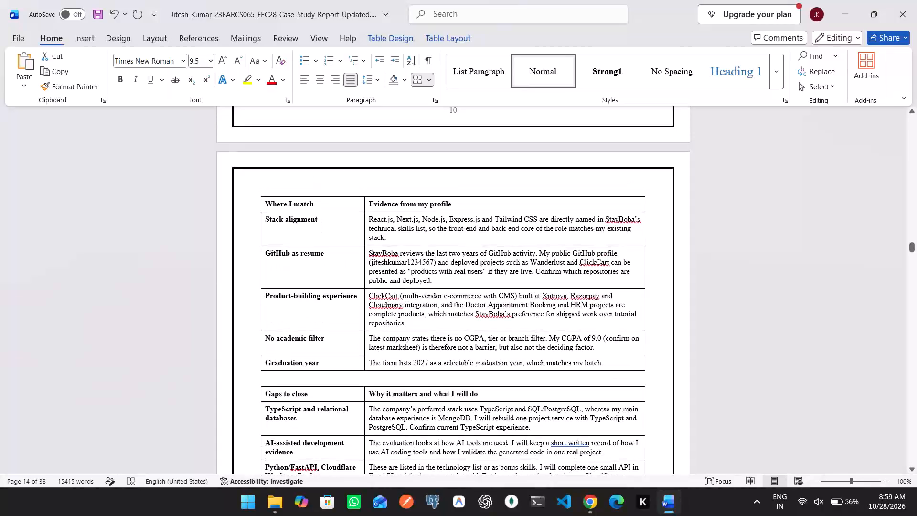
pyautogui.moveTo(267, 219); pyautogui.dragTo(469, 473)
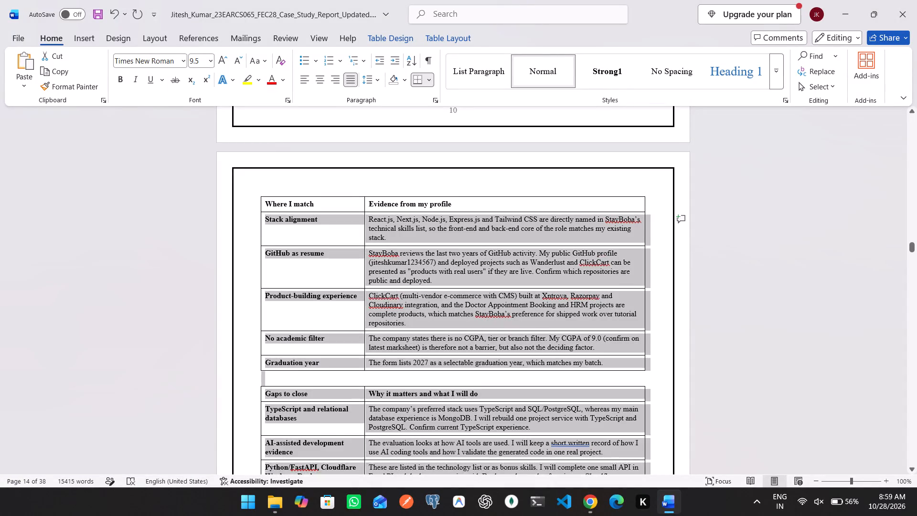
pyautogui.moveTo(469, 473); pyautogui.dragTo(486, 203)
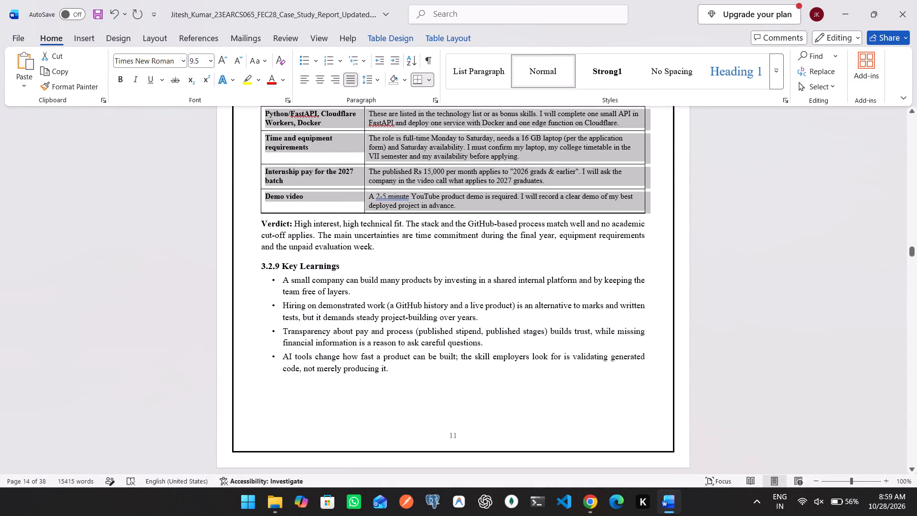
pyautogui.moveTo(486, 203); pyautogui.dragTo(481, 203)
pyautogui.click(352, 79)
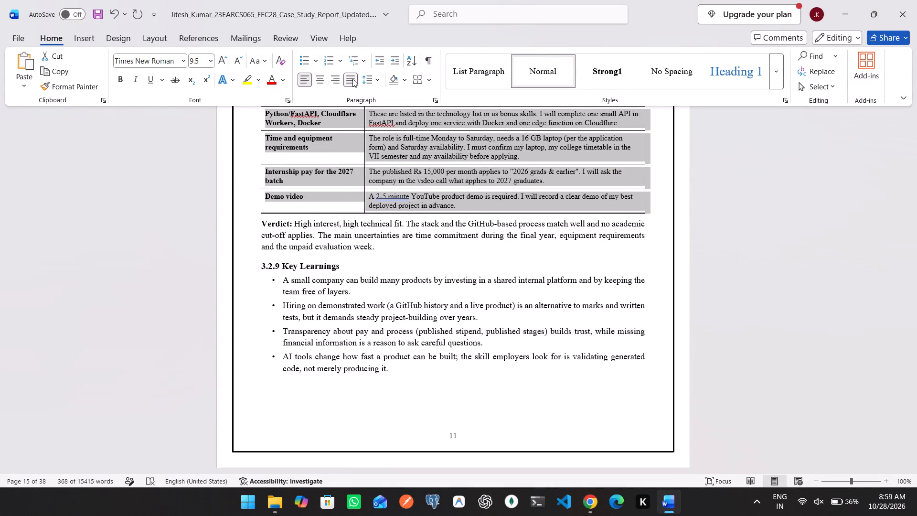
# Justify the body rows, Founded to Known for, of the CodeVector parameter table in section 3.3.
pyautogui.scroll(-1, 469, 268)
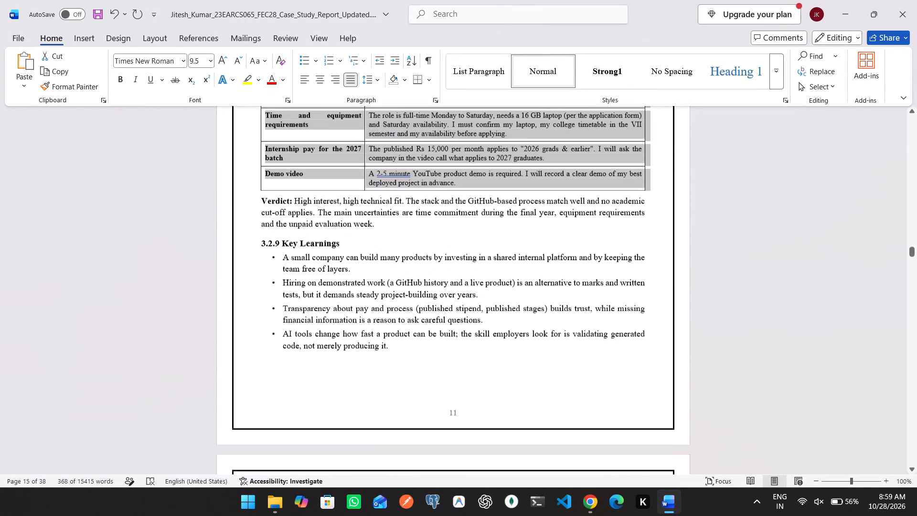
pyautogui.scroll(-2, 469, 268)
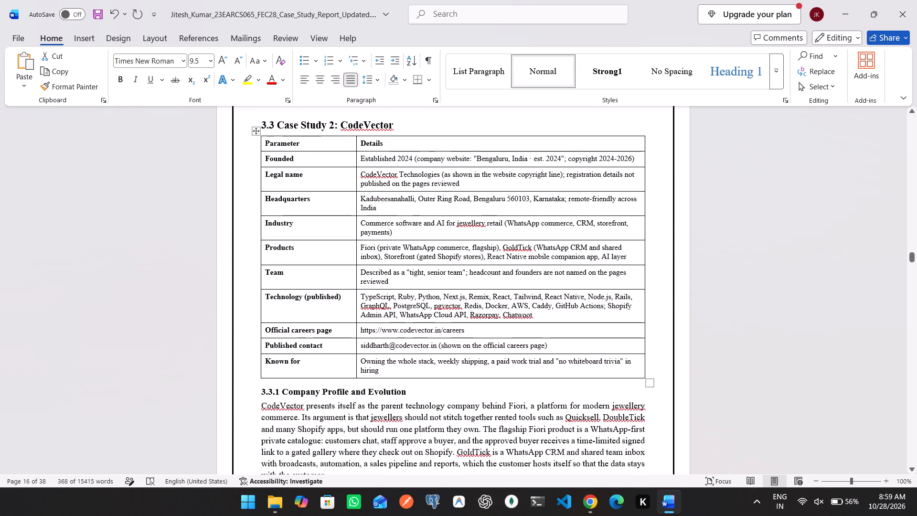
pyautogui.moveTo(265, 160); pyautogui.dragTo(555, 351)
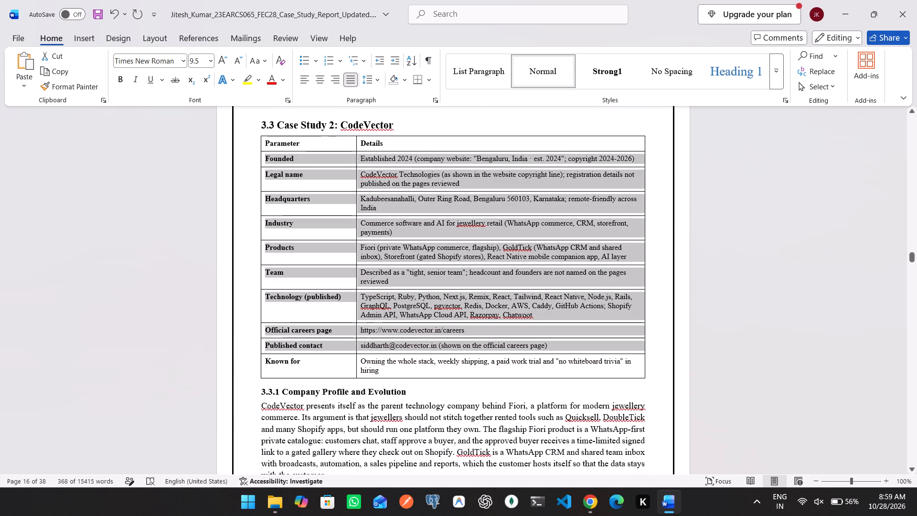
pyautogui.moveTo(555, 351); pyautogui.dragTo(593, 361)
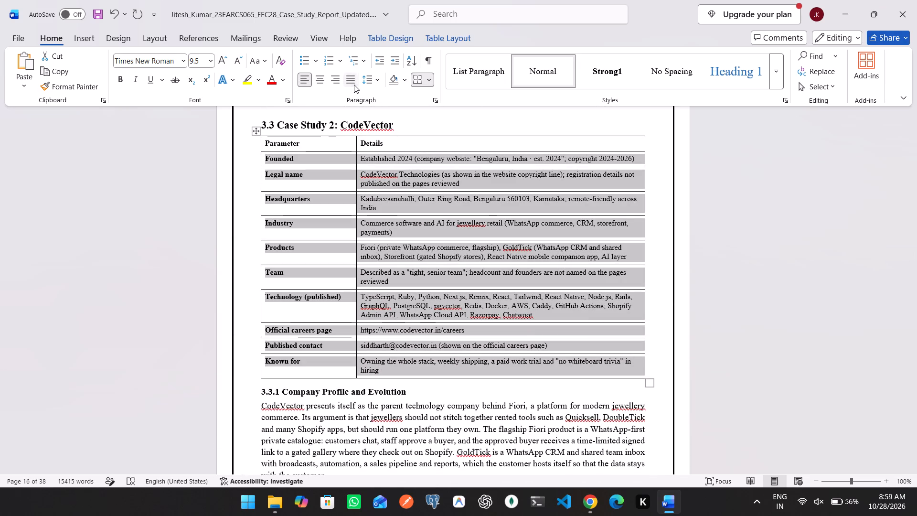
pyautogui.click(354, 85)
# Justify the body rows, Product solutioning to Issues, RCA and monitoring, of the "What is observed at CodeVector" table.
pyautogui.scroll(-1, 458, 355)
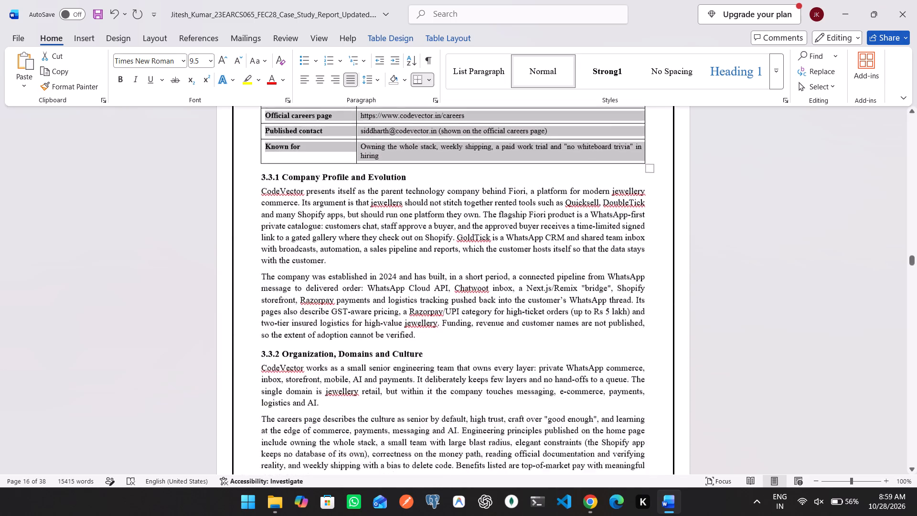
pyautogui.scroll(-1, 458, 355)
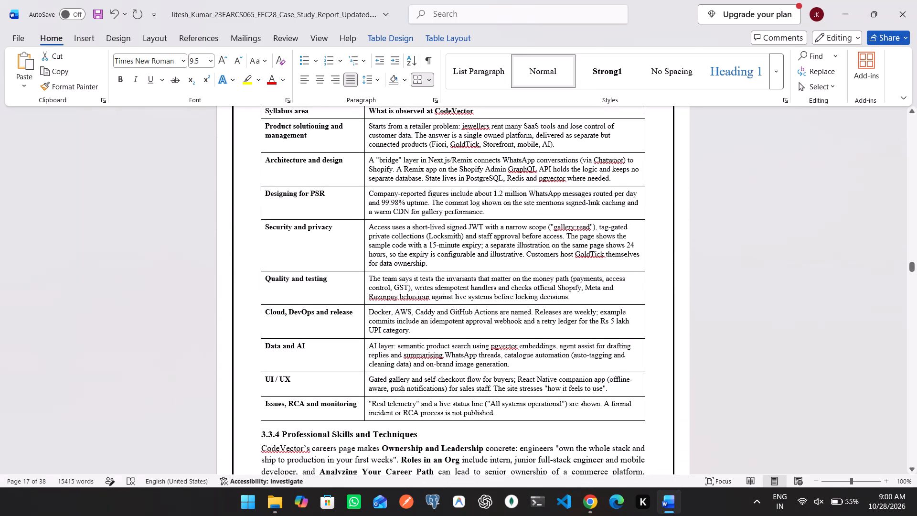
pyautogui.moveTo(264, 125); pyautogui.dragTo(527, 395)
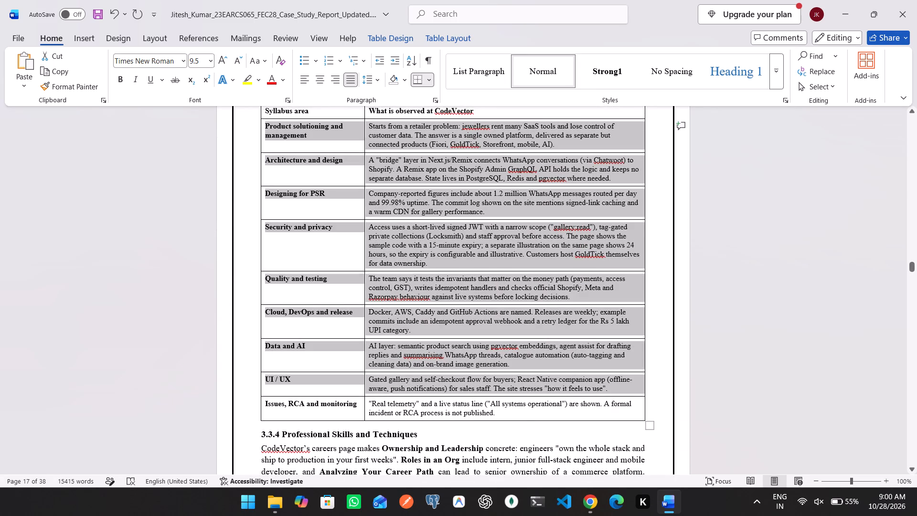
pyautogui.moveTo(527, 395); pyautogui.dragTo(523, 412)
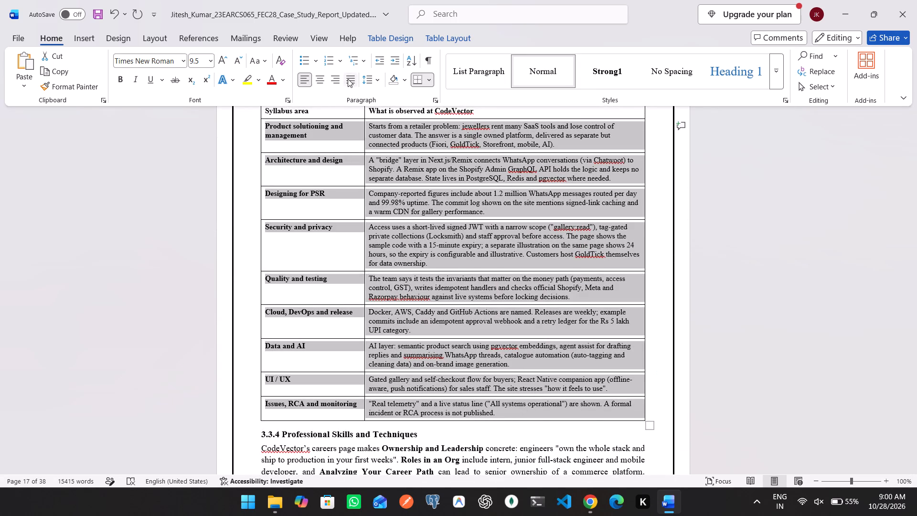
pyautogui.click(348, 79)
pyautogui.scroll(-1, 450, 344)
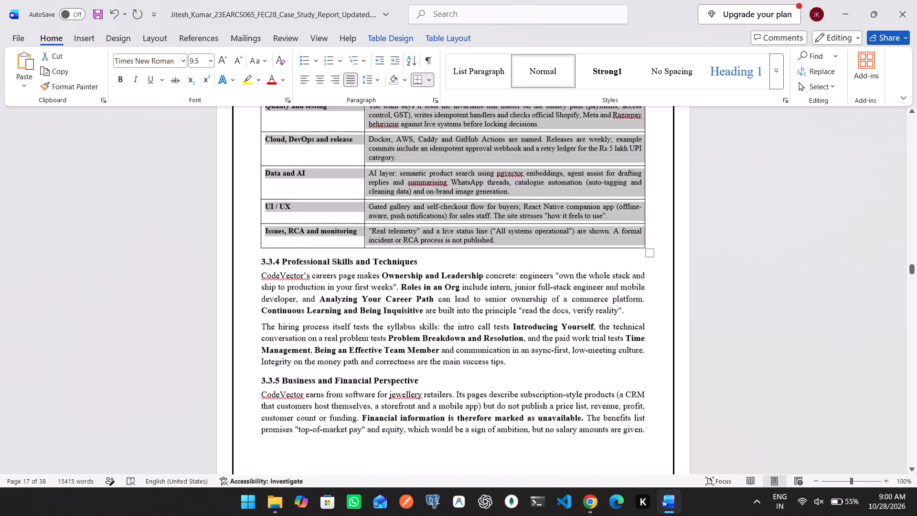
# Justify the body rows, Listing status to Hiring season, of the CodeVector Aspect and Details table in section 3.3.6.
pyautogui.scroll(-1, 450, 344)
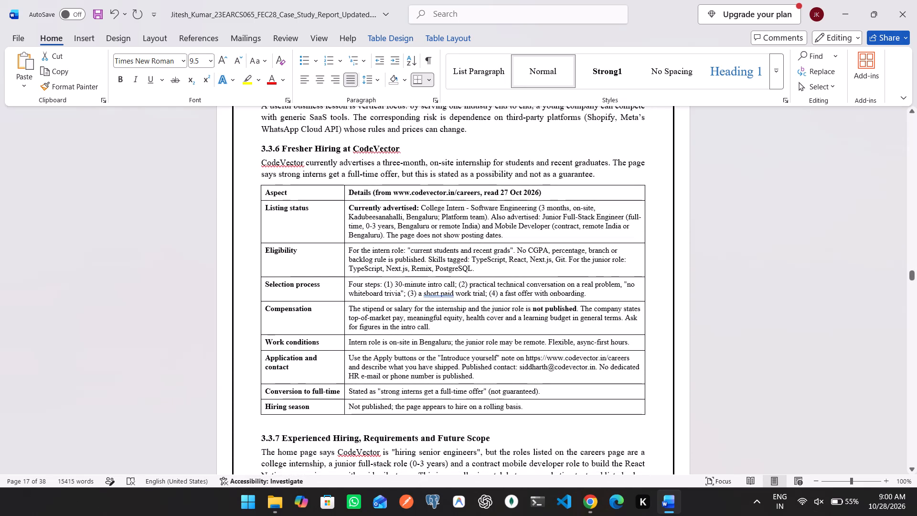
pyautogui.moveTo(532, 410); pyautogui.dragTo(340, 214)
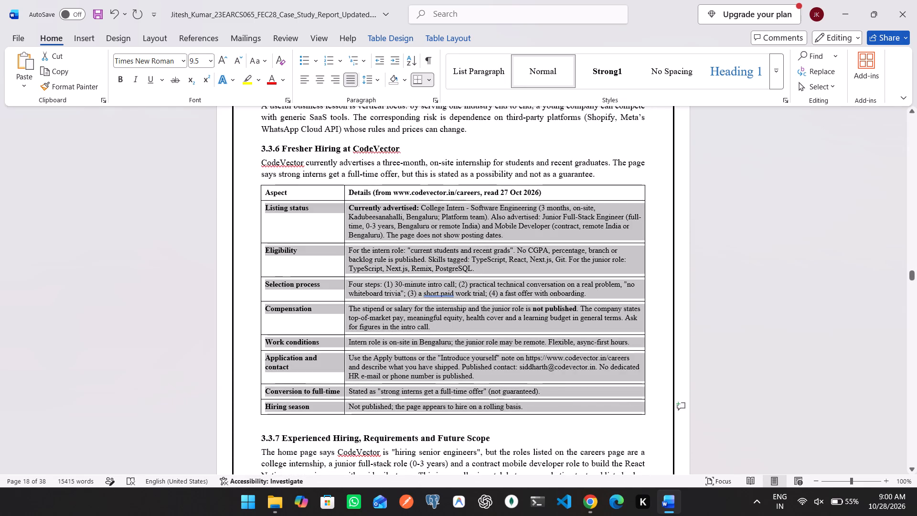
pyautogui.moveTo(340, 214); pyautogui.dragTo(340, 213)
pyautogui.click(350, 82)
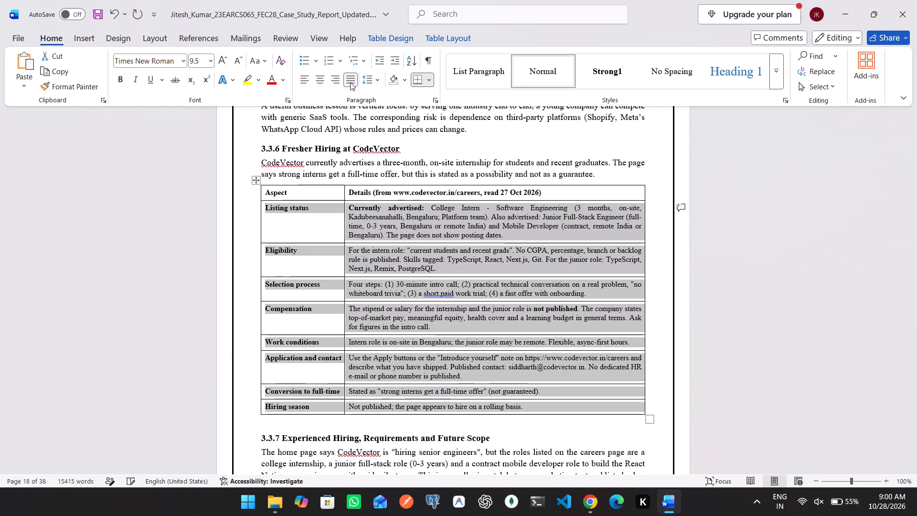
# Justify the body rows of section 3.3.8's "Where I match" table, from Next.js, React and Tailwind to Git/GitHub and REST/Postman.
pyautogui.scroll(-1, 473, 337)
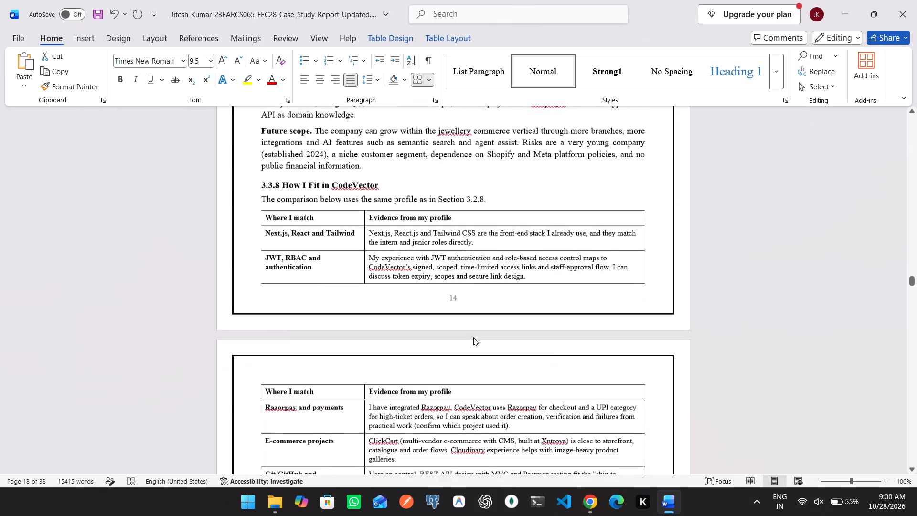
pyautogui.scroll(-1, 473, 337)
pyautogui.moveTo(511, 435); pyautogui.dragTo(383, 423)
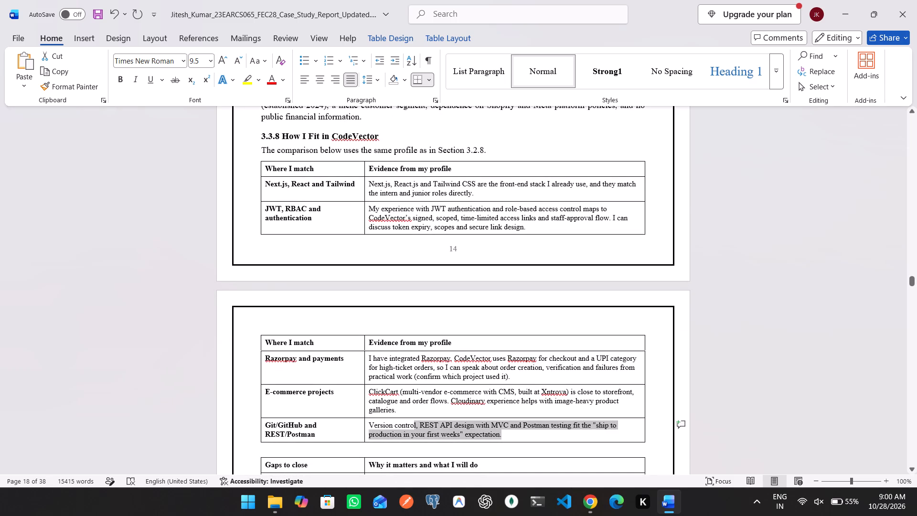
pyautogui.moveTo(383, 423); pyautogui.dragTo(319, 191)
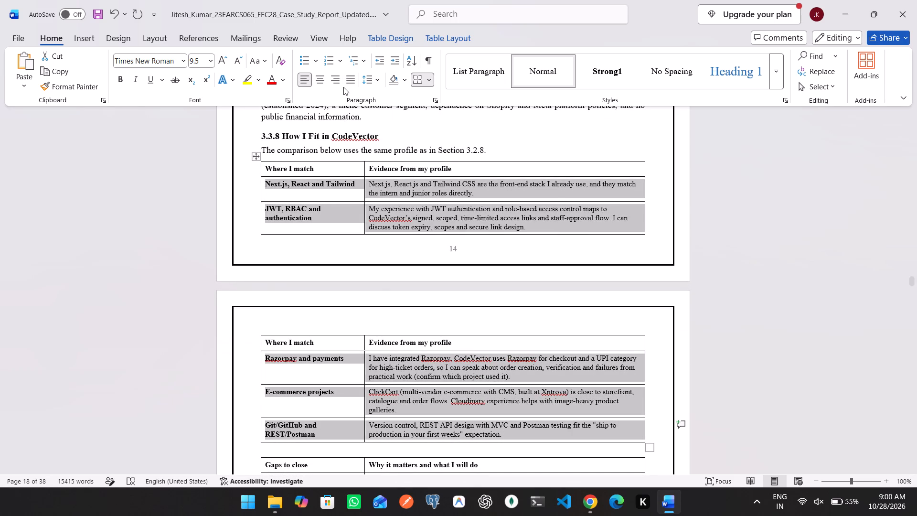
pyautogui.click(352, 82)
# Justify the "Why it matters and what I will do" cells of section 3.3.8's "Gaps to close" table, from TypeScript to On-site internship.
pyautogui.scroll(-1, 455, 389)
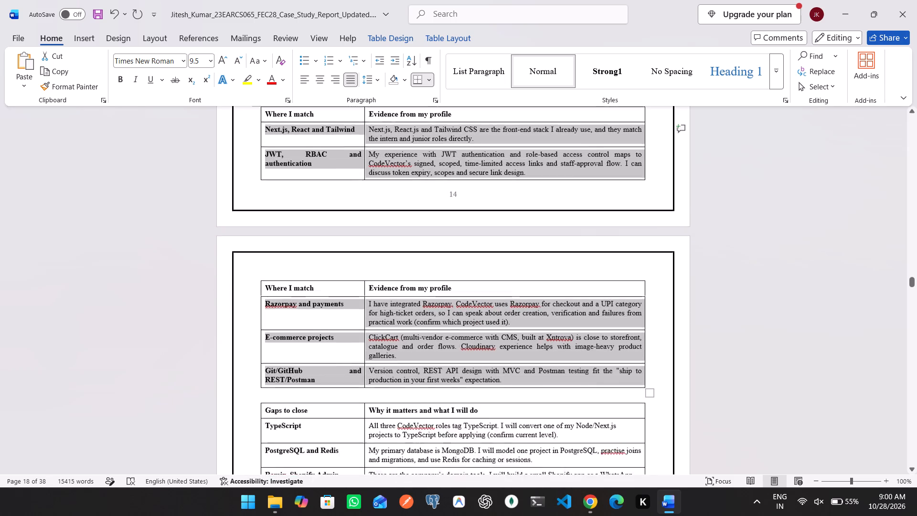
pyautogui.scroll(-1, 455, 389)
pyautogui.moveTo(457, 352); pyautogui.dragTo(374, 229)
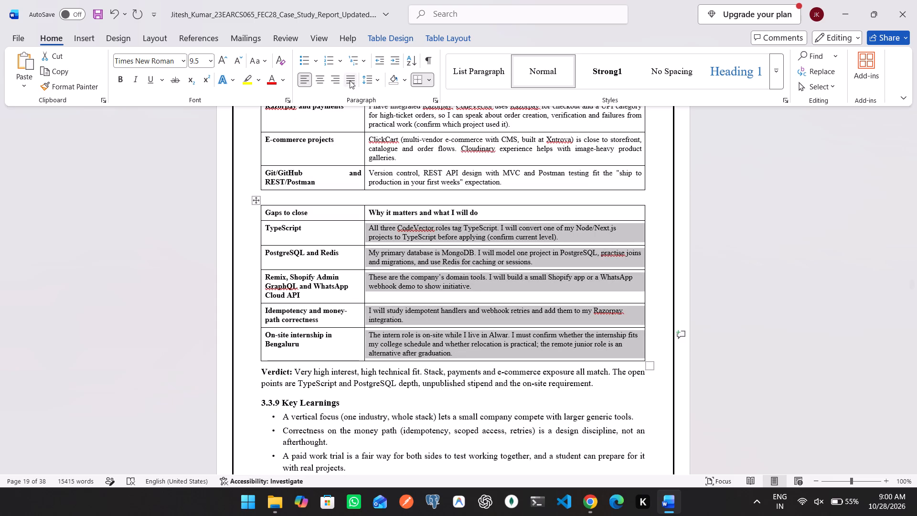
pyautogui.click(350, 80)
# Justify the Details cells, Founded to Known for, of the Consign.Tech parameter table in section 3.4 across both pages.
pyautogui.scroll(-1, 445, 357)
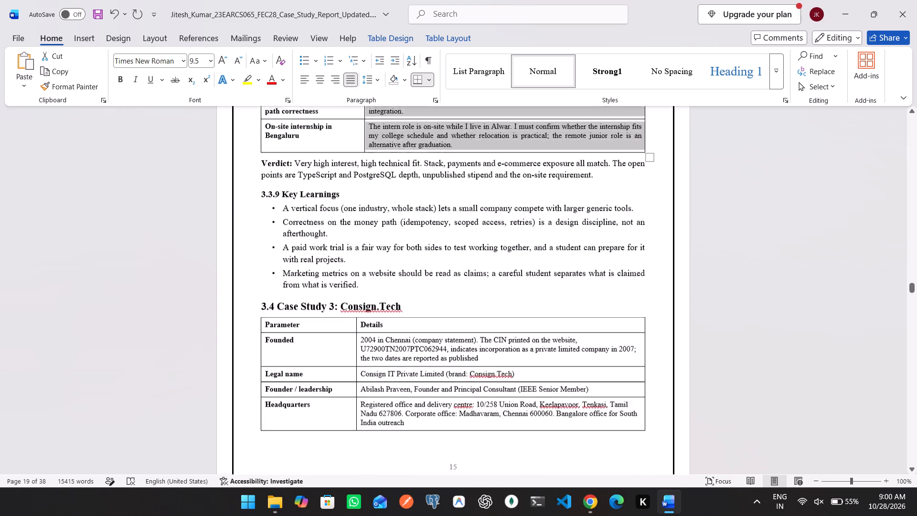
pyautogui.scroll(-1, 445, 357)
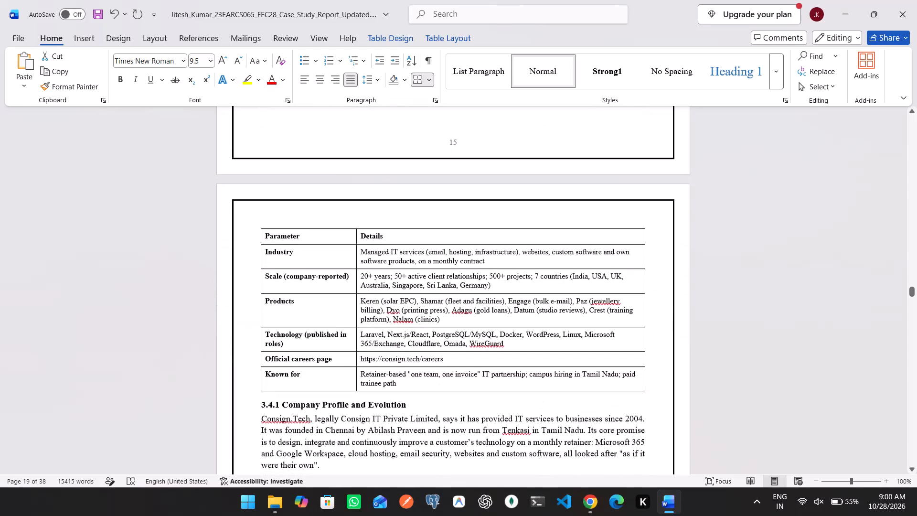
pyautogui.moveTo(407, 385); pyautogui.dragTo(355, 93)
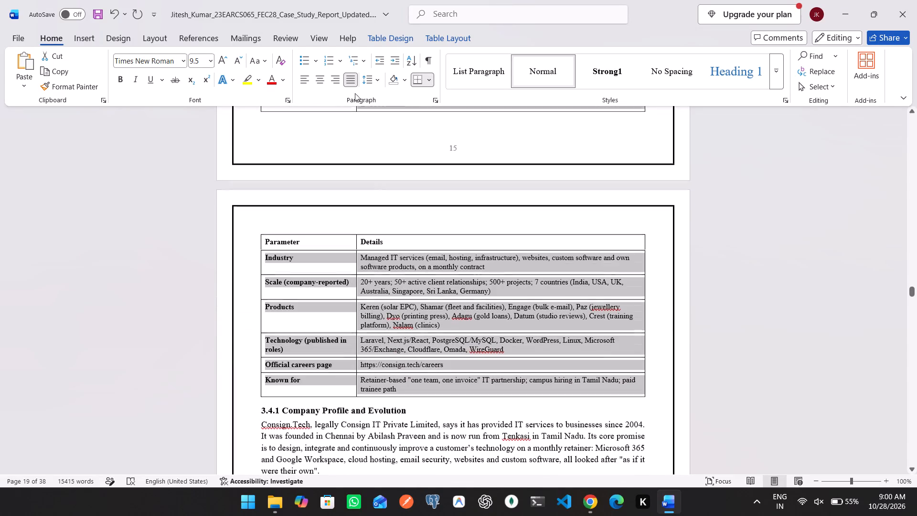
pyautogui.moveTo(355, 93); pyautogui.dragTo(357, 191)
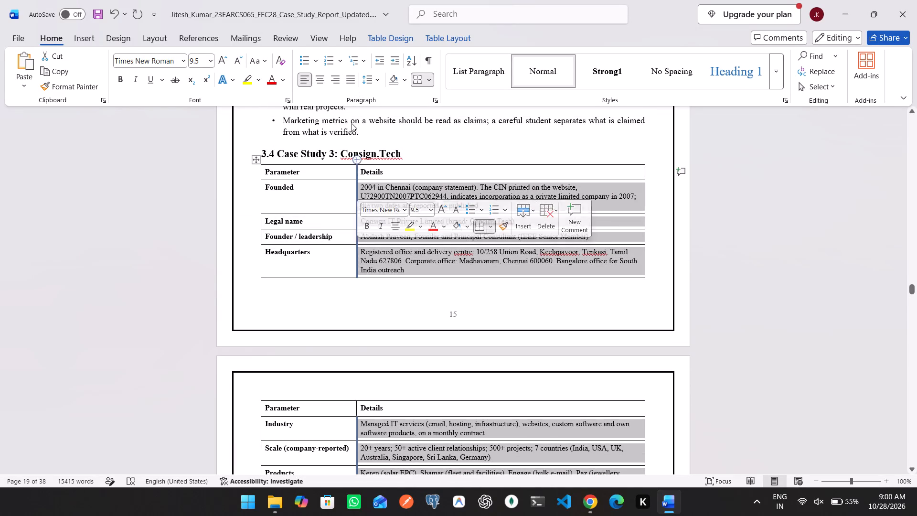
pyautogui.click(348, 74)
# Justify the "What is observed at Consign.Tech" cells in section 3.4.3, from Product solutioning and management to Release and market.
pyautogui.scroll(-1, 493, 344)
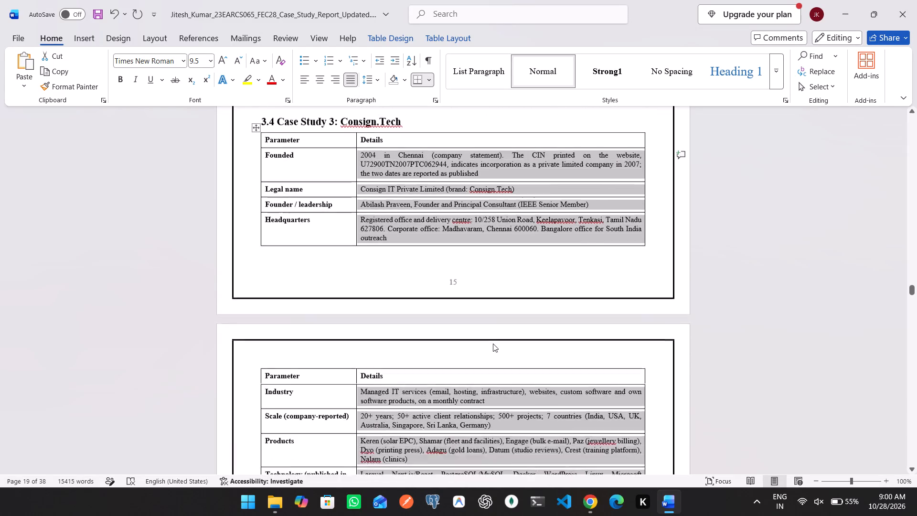
pyautogui.scroll(-1, 493, 344)
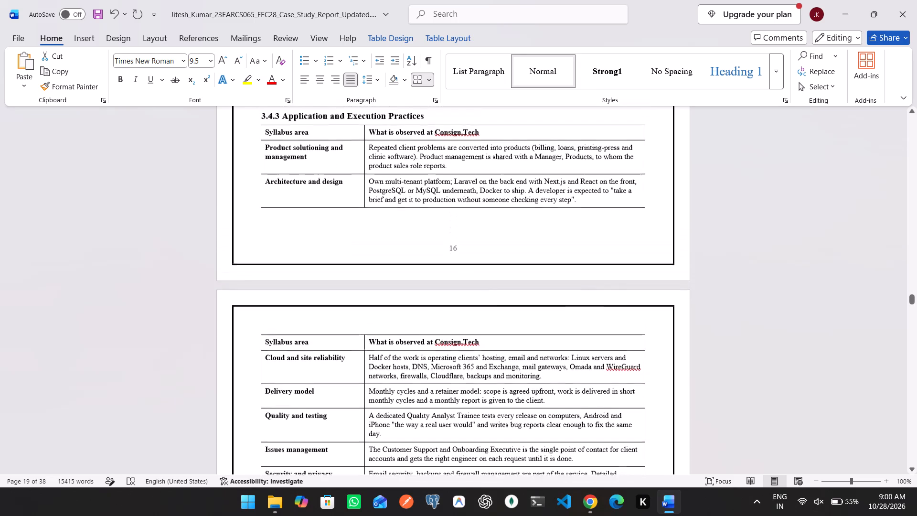
pyautogui.scroll(-1, 493, 344)
pyautogui.moveTo(368, 152); pyautogui.dragTo(420, 184)
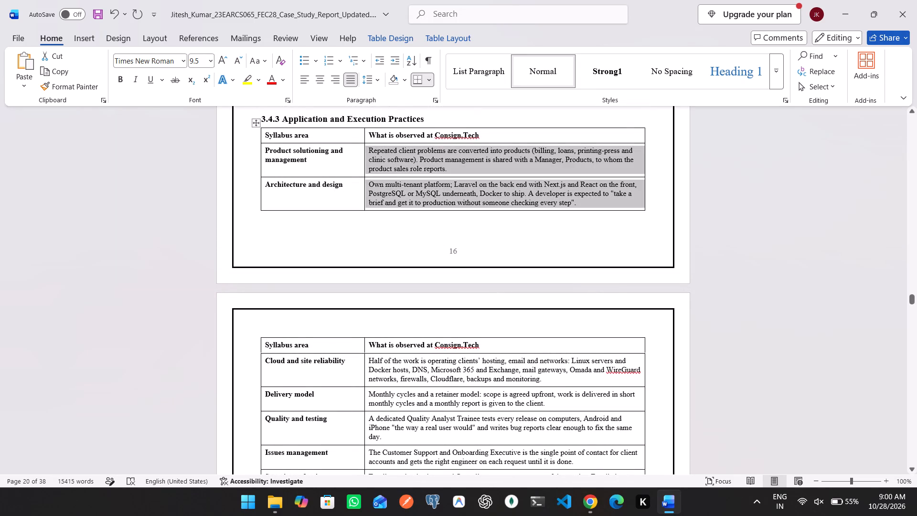
pyautogui.moveTo(420, 184); pyautogui.dragTo(463, 484)
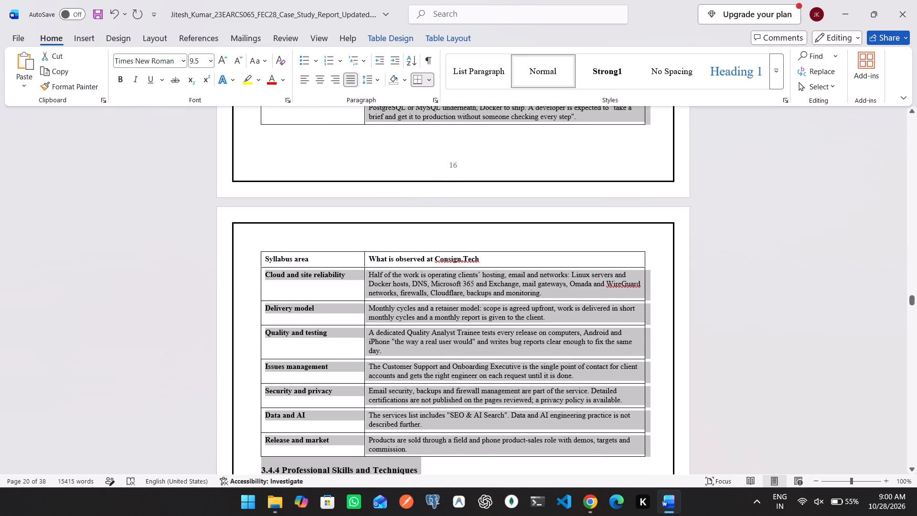
pyautogui.moveTo(463, 484); pyautogui.dragTo(451, 451)
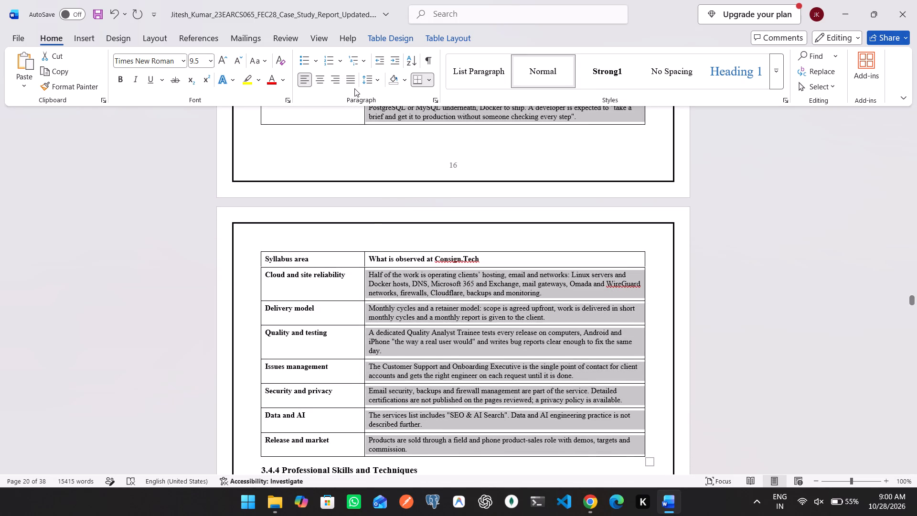
pyautogui.click(352, 79)
# Justify the Details cells, Listing status to Hiring season, of the Consign.Tech Aspect and Details table before section 3.4.7.
pyautogui.scroll(-1, 463, 336)
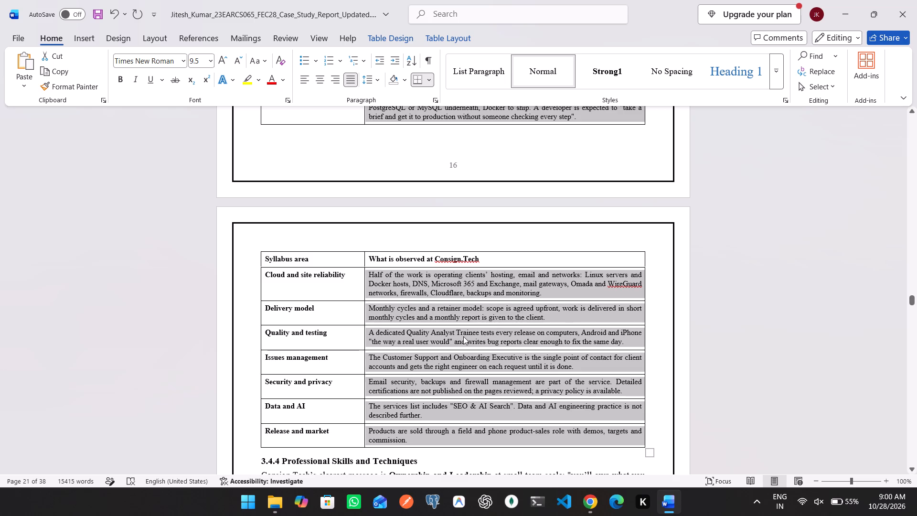
pyautogui.scroll(-1, 463, 336)
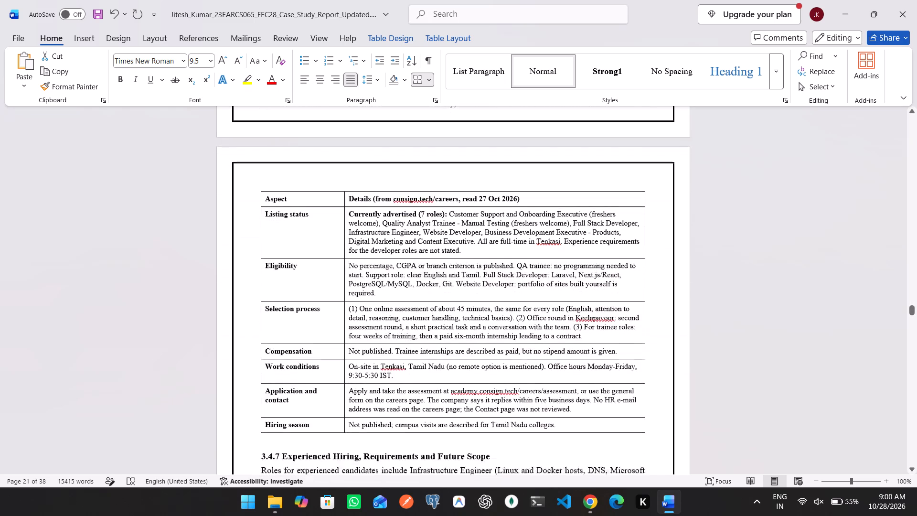
pyautogui.scroll(-1, 463, 336)
pyautogui.moveTo(562, 387); pyautogui.dragTo(377, 350)
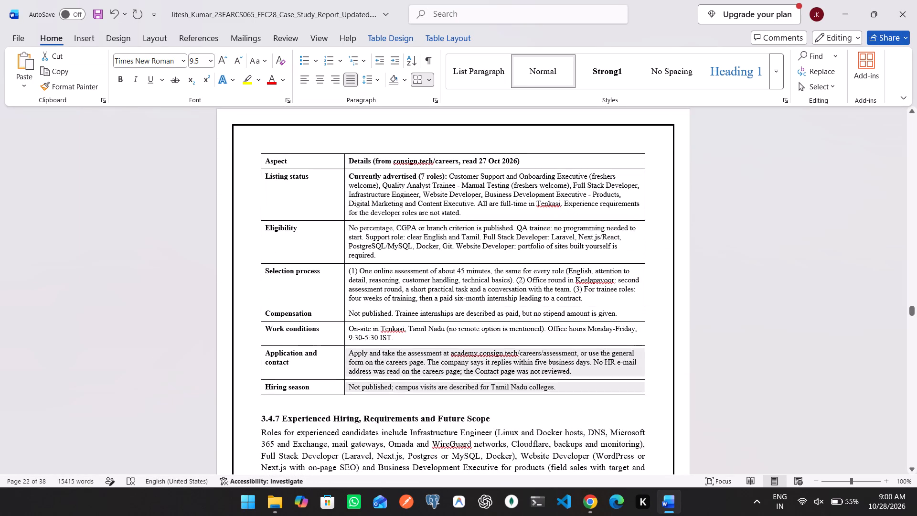
pyautogui.moveTo(377, 350); pyautogui.dragTo(350, 190)
pyautogui.click(349, 78)
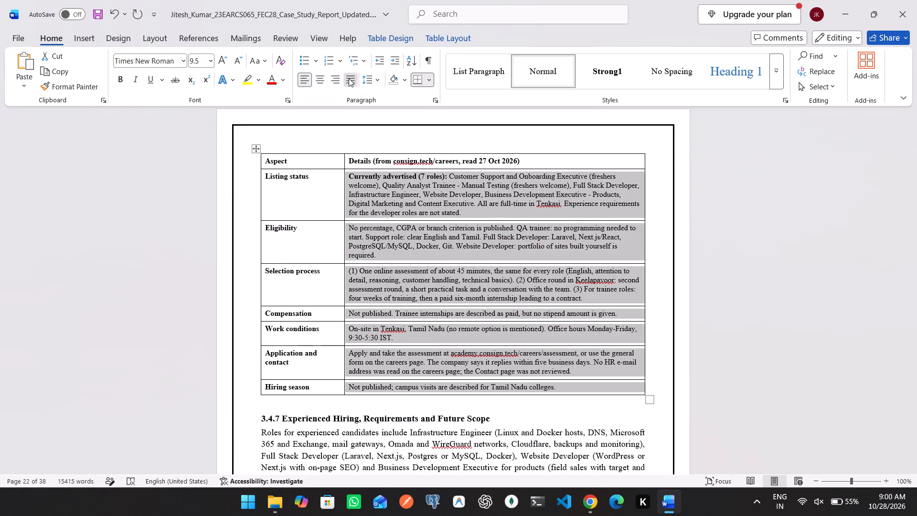
# Justify the whole Consign.Tech "Where I match" table before section 3.4.9, from its header row to Academic record.
pyautogui.scroll(-1, 421, 268)
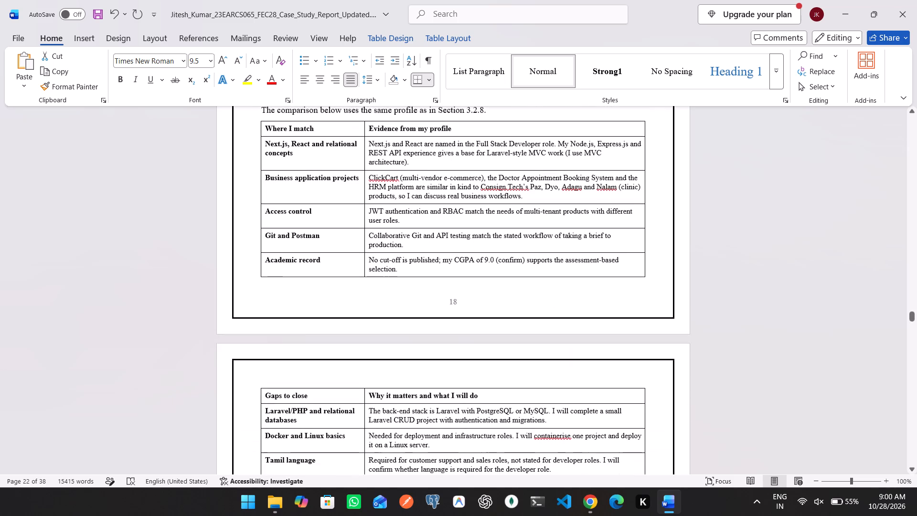
pyautogui.scroll(-1, 421, 268)
pyautogui.click(401, 276)
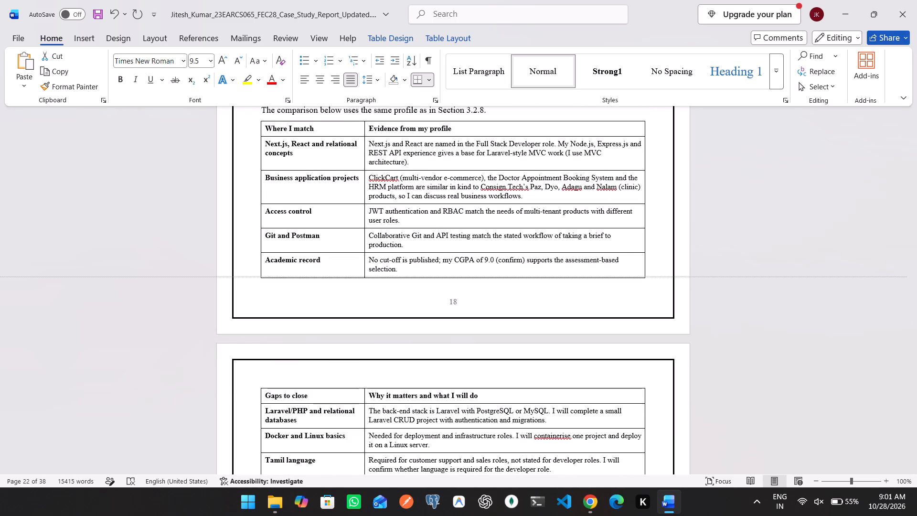
pyautogui.click(401, 271)
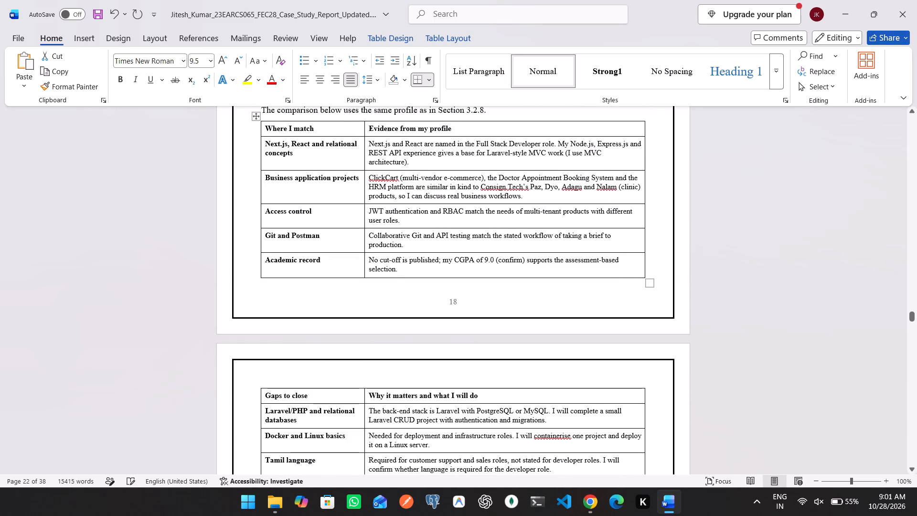
pyautogui.moveTo(401, 271); pyautogui.dragTo(359, 128)
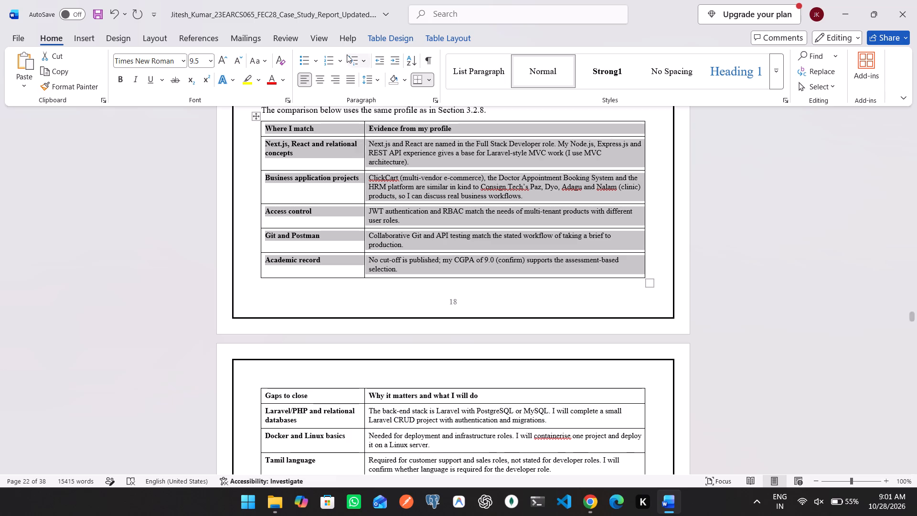
pyautogui.click(350, 76)
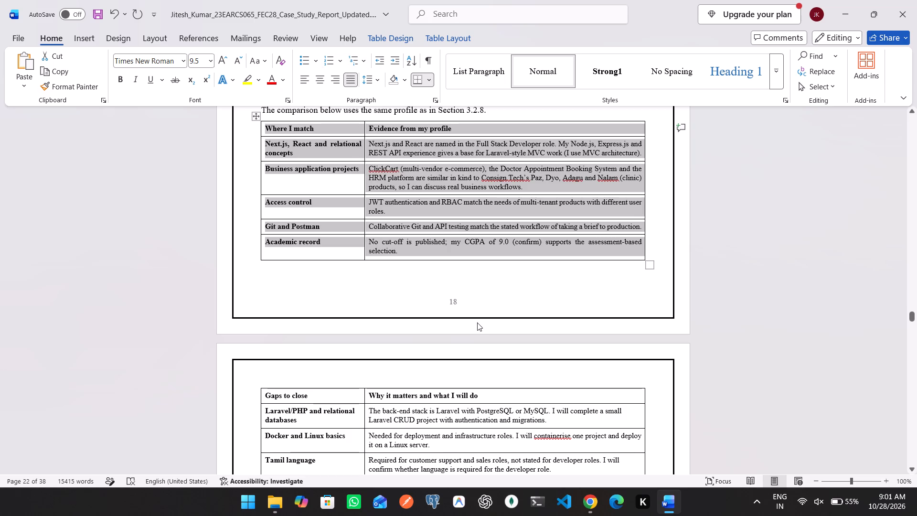
# Justify the "Why it matters and what I will do" cells of the Consign.Tech "Gaps to close" table, from Laravel/PHP to Assessment preparation.
pyautogui.scroll(-1, 477, 322)
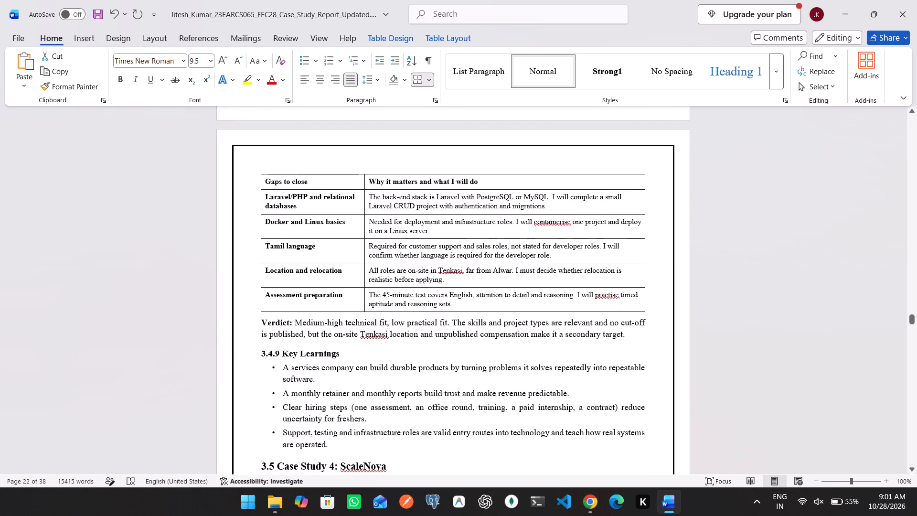
pyautogui.moveTo(458, 305); pyautogui.dragTo(367, 205)
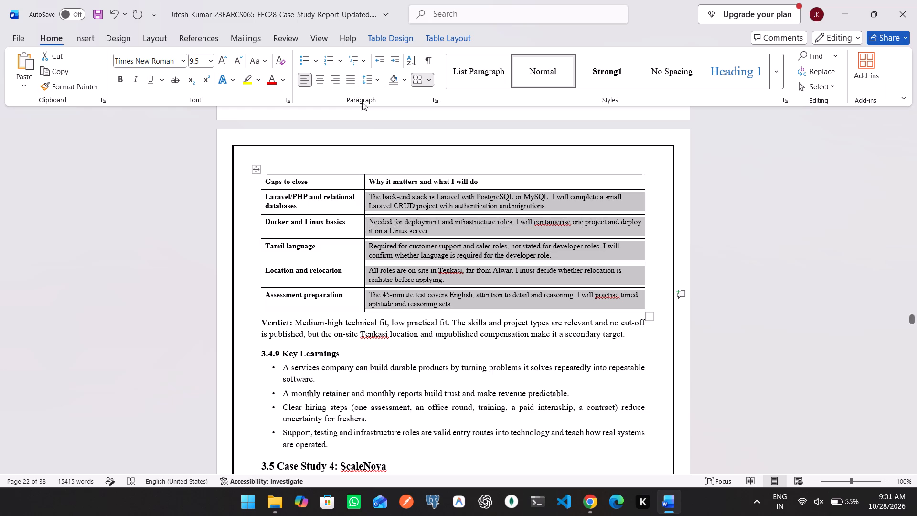
pyautogui.click(345, 82)
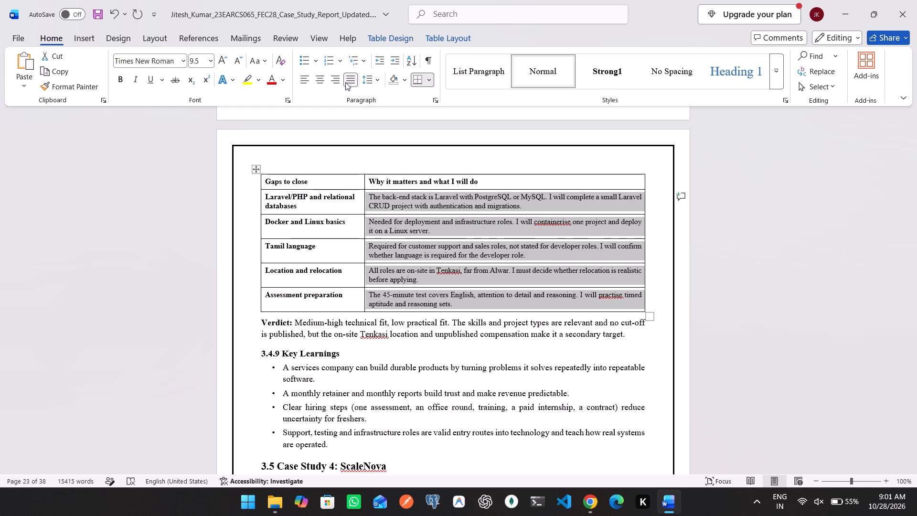
pyautogui.click(739, 291)
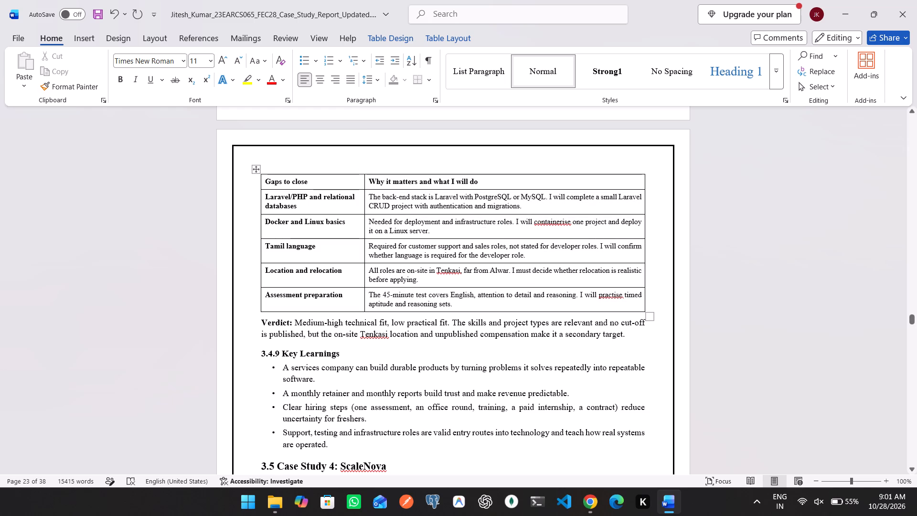
# Justify the body rows, Founded to Known for, of the ScaleNova parameter table in section 3.5.
pyautogui.scroll(-1, 543, 344)
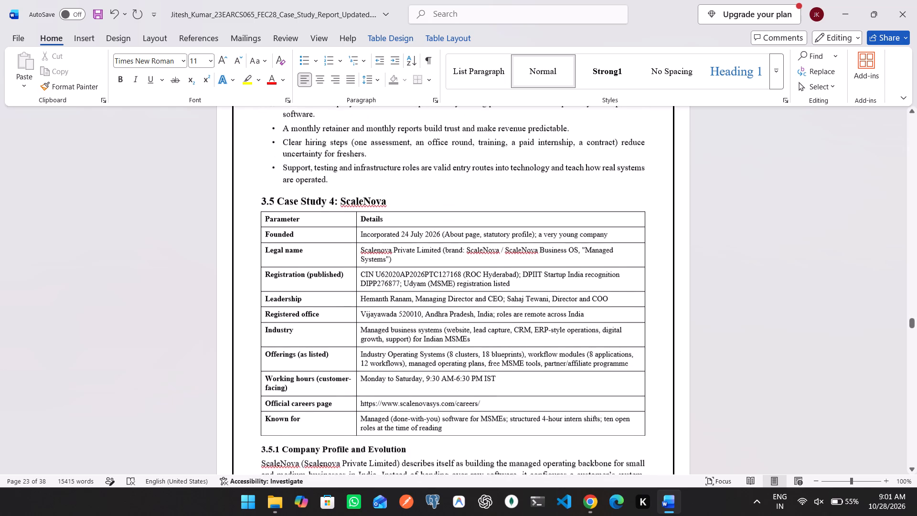
pyautogui.scroll(-1, 543, 344)
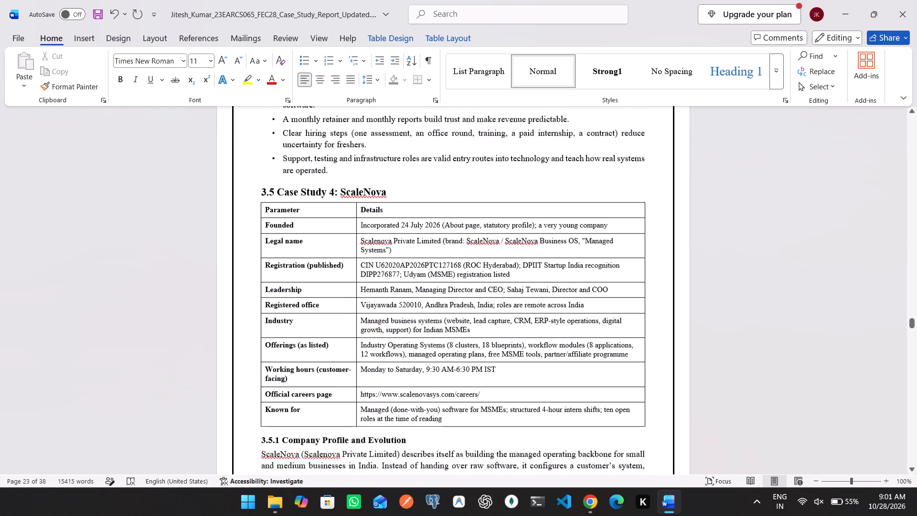
pyautogui.scroll(-1, 543, 344)
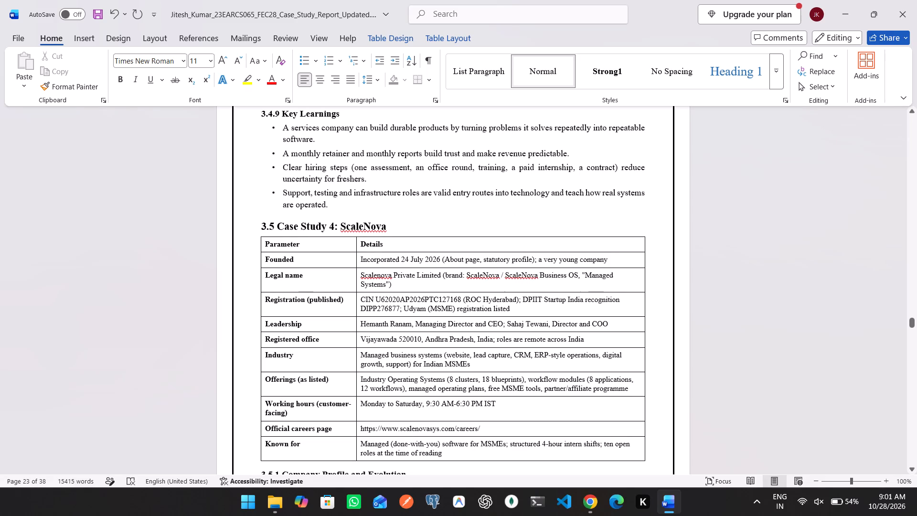
pyautogui.moveTo(450, 454); pyautogui.dragTo(348, 262)
pyautogui.click(349, 76)
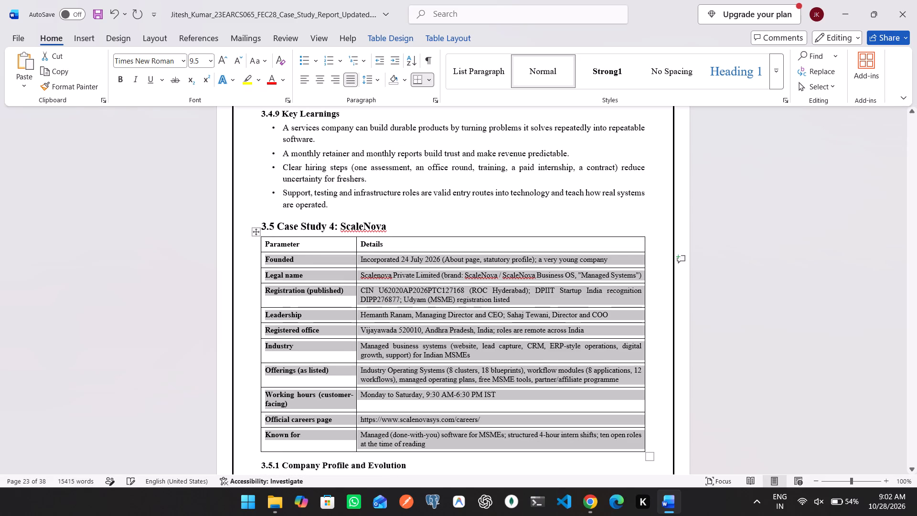
pyautogui.hscroll(1, 464, 247)
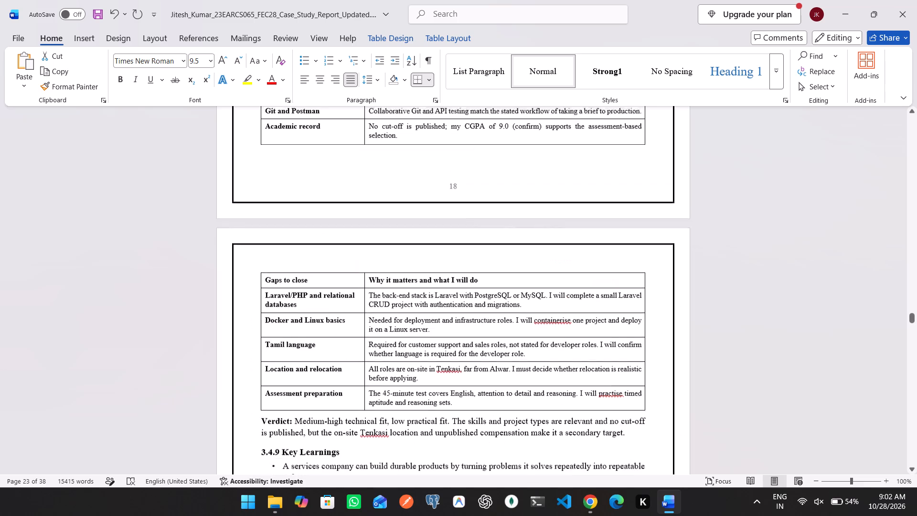
# Justify both columns of the ScaleNova syllabus-area table in section 3.5.3, from Product solutioning and management to UI / UX.
pyautogui.hscroll(1, 464, 247)
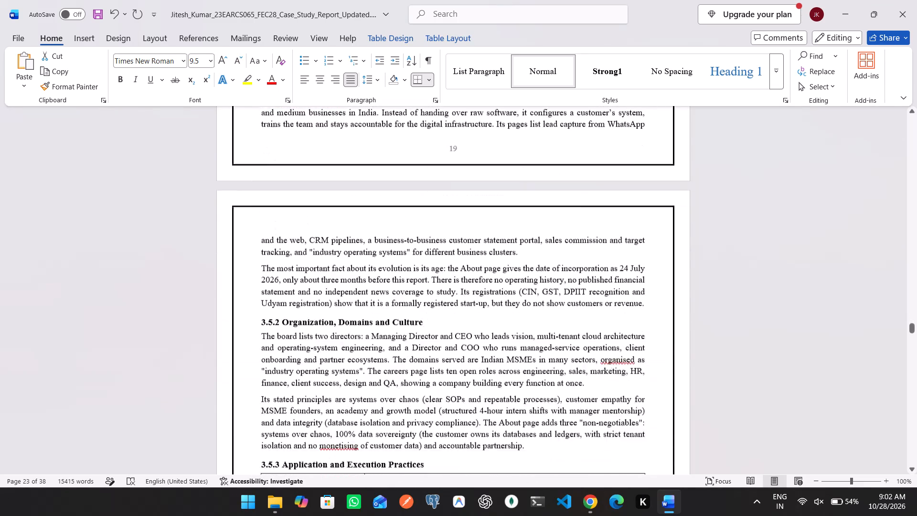
pyautogui.hscroll(1, 464, 247)
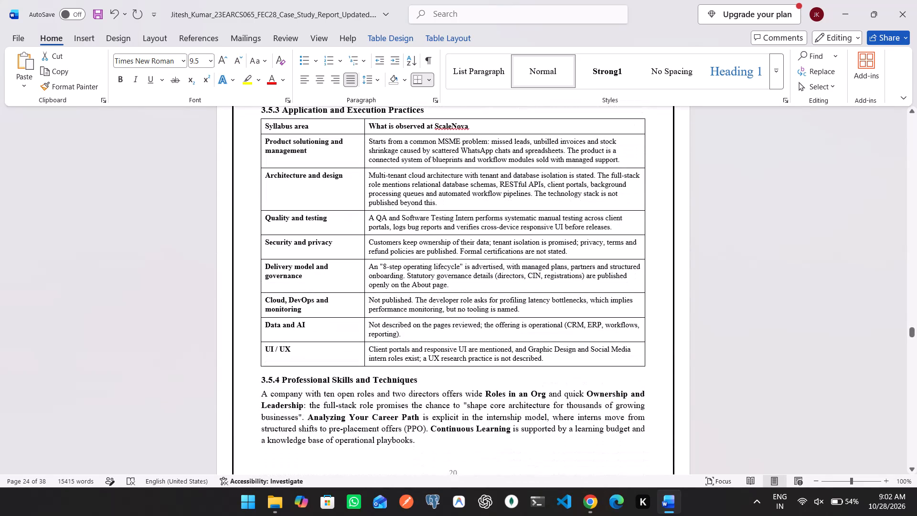
pyautogui.moveTo(551, 357); pyautogui.dragTo(361, 156)
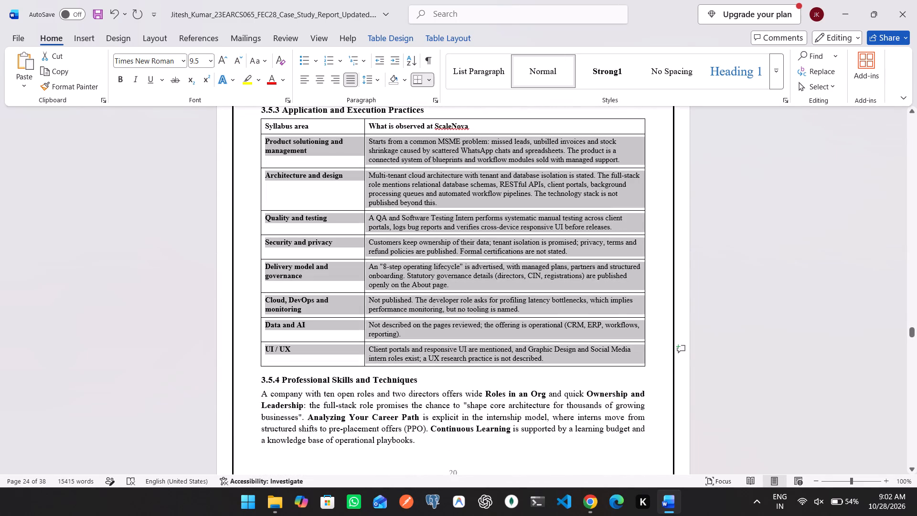
pyautogui.moveTo(361, 156); pyautogui.dragTo(363, 147)
pyautogui.click(351, 77)
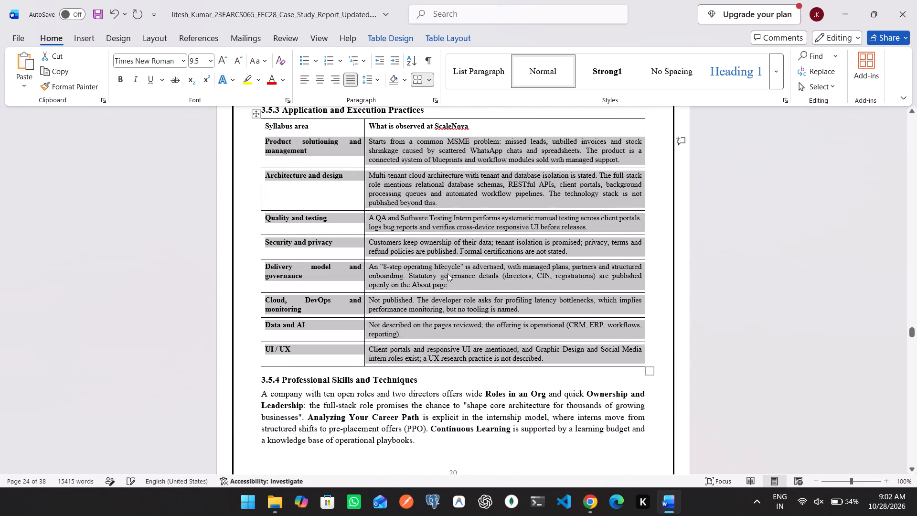
# Justify the Details cells, Listing status to Hiring season, of the ScaleNova fresher hiring table in section 3.5.6.
pyautogui.scroll(-1, 453, 299)
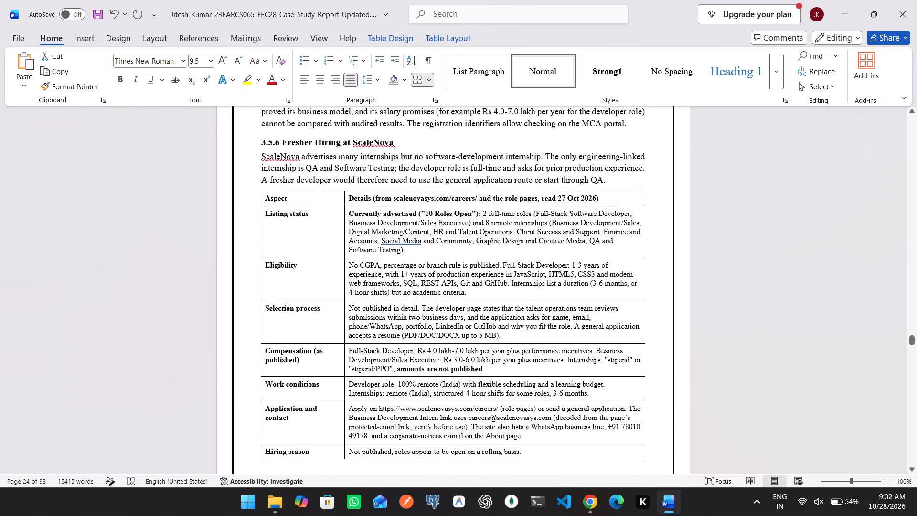
pyautogui.scroll(-1, 453, 299)
pyautogui.moveTo(525, 450); pyautogui.dragTo(402, 428)
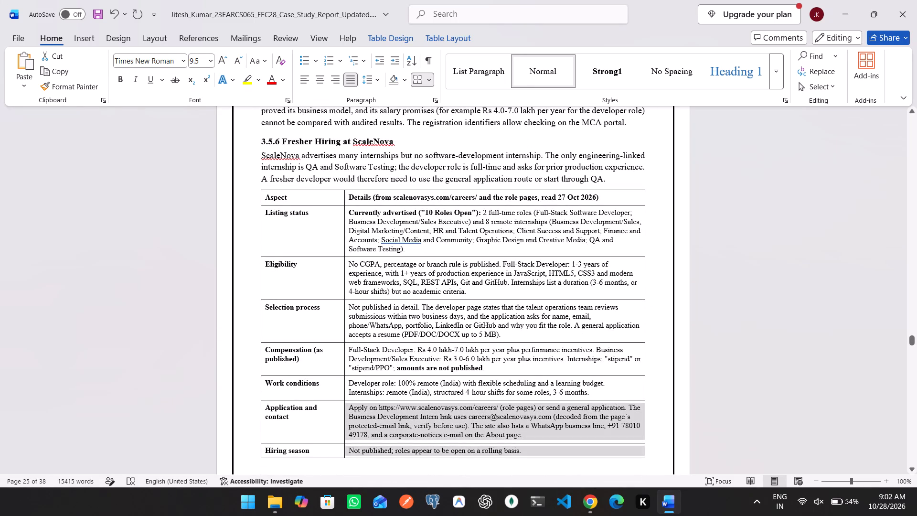
pyautogui.moveTo(402, 428); pyautogui.dragTo(363, 225)
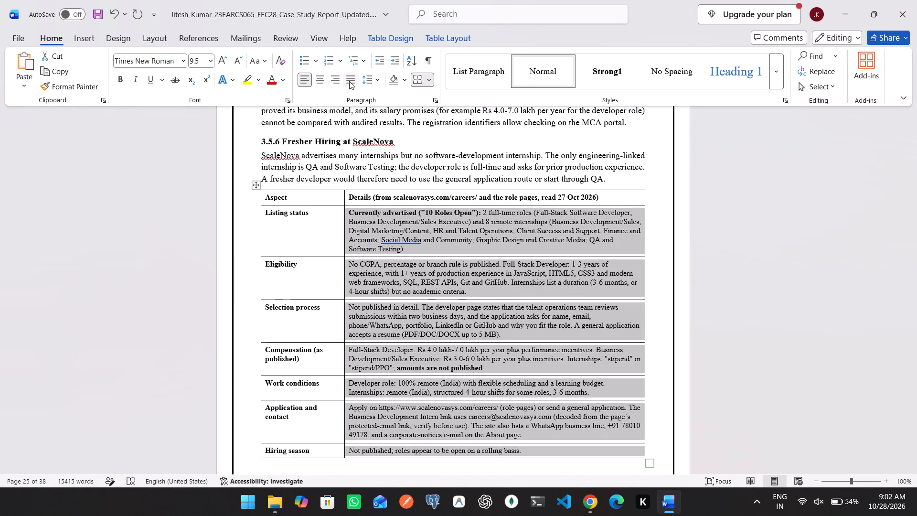
pyautogui.click(349, 81)
pyautogui.scroll(-1, 453, 305)
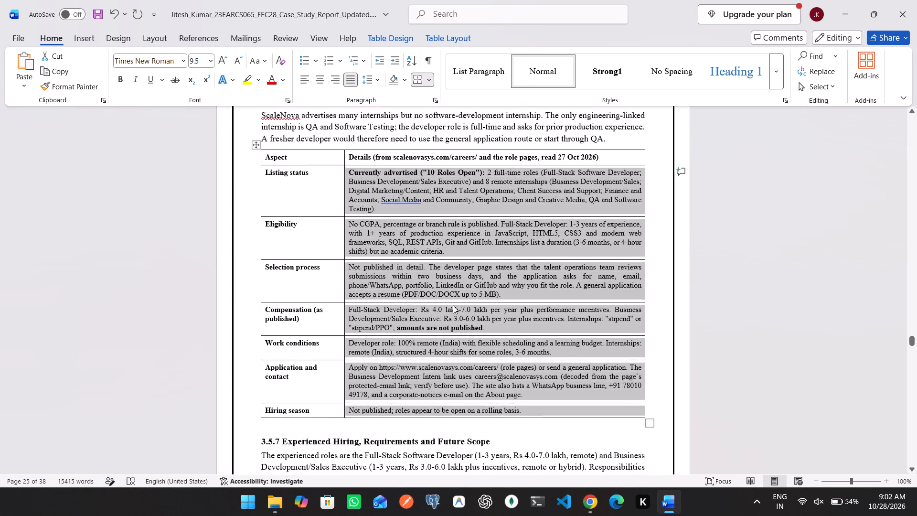
pyautogui.click(507, 301)
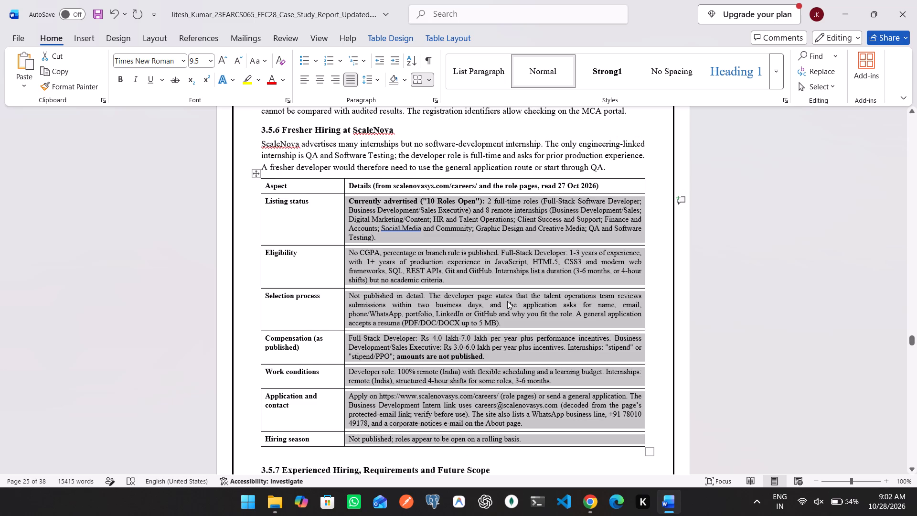
# Justify the "Evidence from my profile" cells of the ScaleNova "Where I match" table in section 3.5.8, from Web and API skills to Remote work.
pyautogui.scroll(-1, 507, 301)
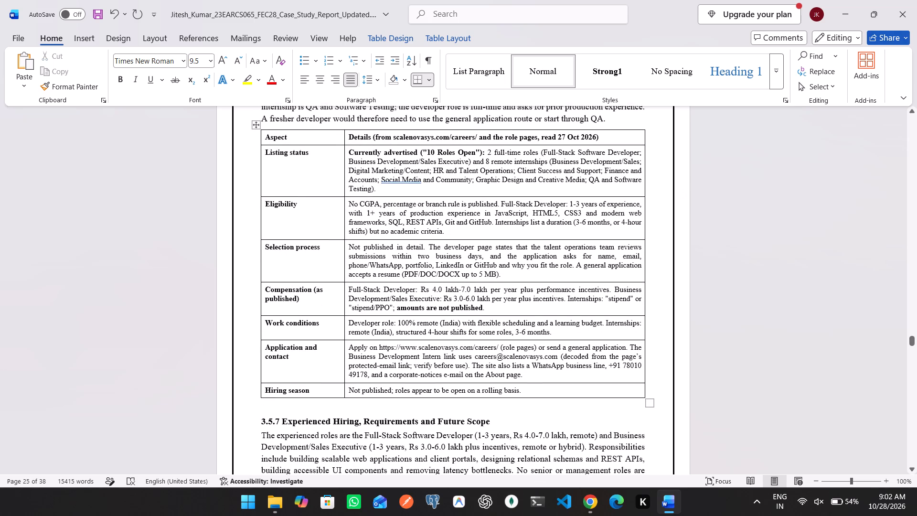
pyautogui.scroll(-1, 507, 301)
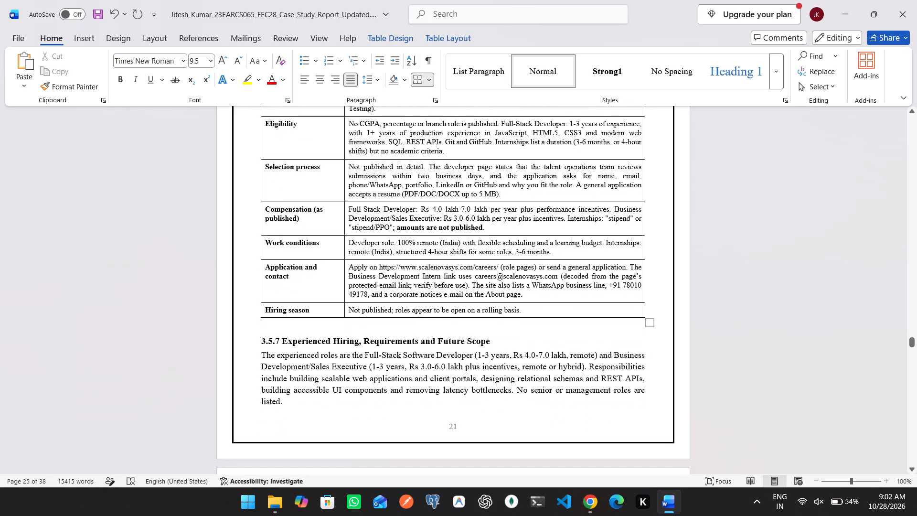
pyautogui.scroll(-1, 507, 301)
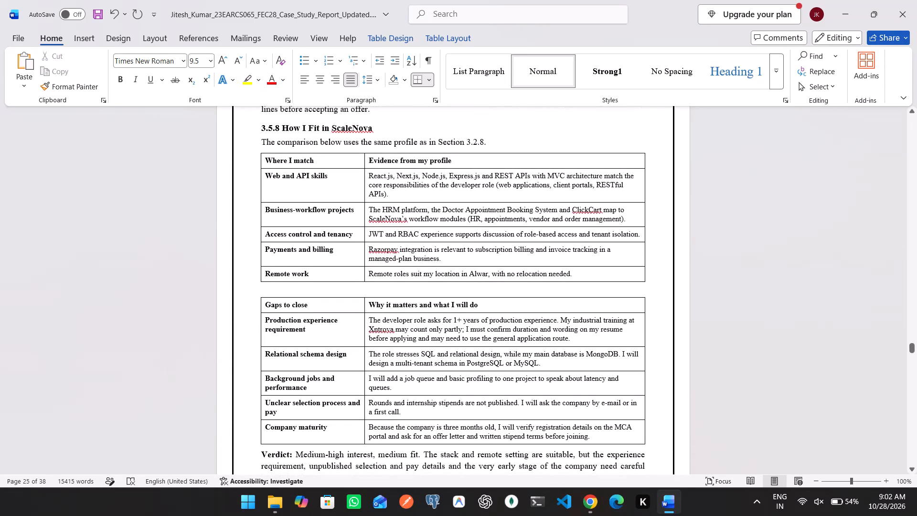
pyautogui.moveTo(578, 272); pyautogui.dragTo(379, 182)
pyautogui.click(349, 82)
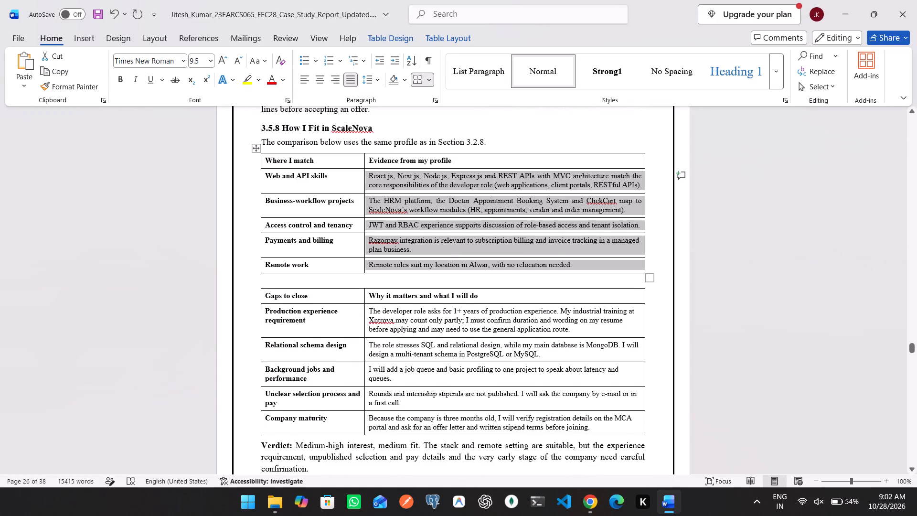
# Justify the "Why it matters and what I will do" cells of the ScaleNova "Gaps to close" table, from Production experience requirement to Company maturity.
pyautogui.moveTo(597, 347); pyautogui.dragTo(383, 239)
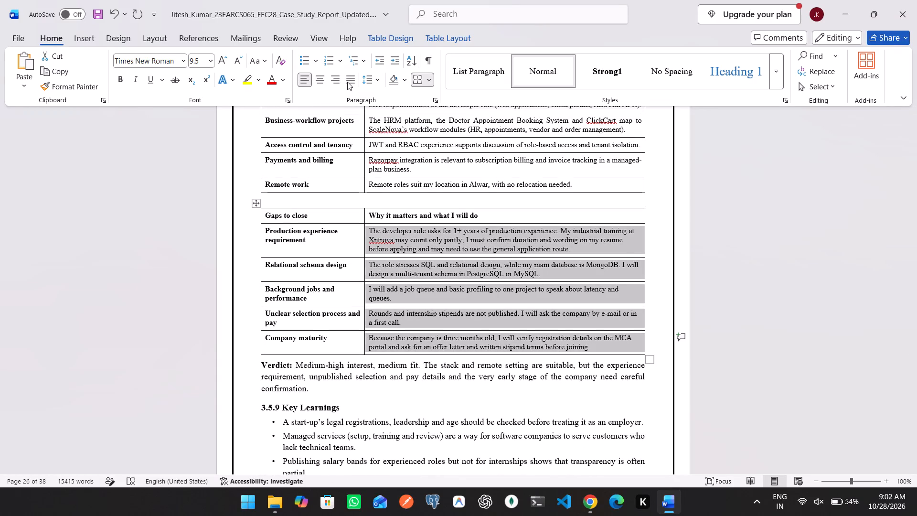
pyautogui.click(347, 82)
# Justify the Details cells, Founded to Known for, of the Zepo Commerce parameter table in section 3.6.
pyautogui.scroll(-1, 414, 276)
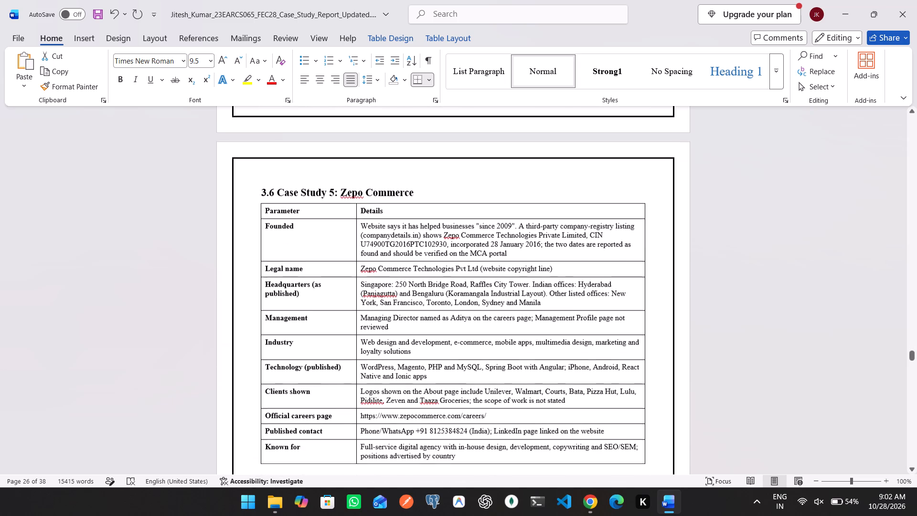
pyautogui.scroll(-1, 414, 276)
pyautogui.moveTo(465, 441); pyautogui.dragTo(368, 283)
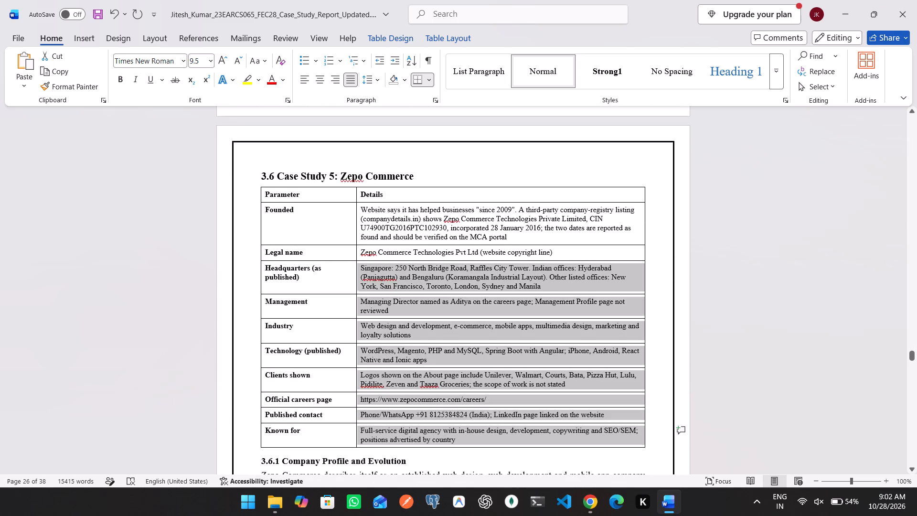
pyautogui.moveTo(368, 283); pyautogui.dragTo(369, 224)
pyautogui.click(349, 79)
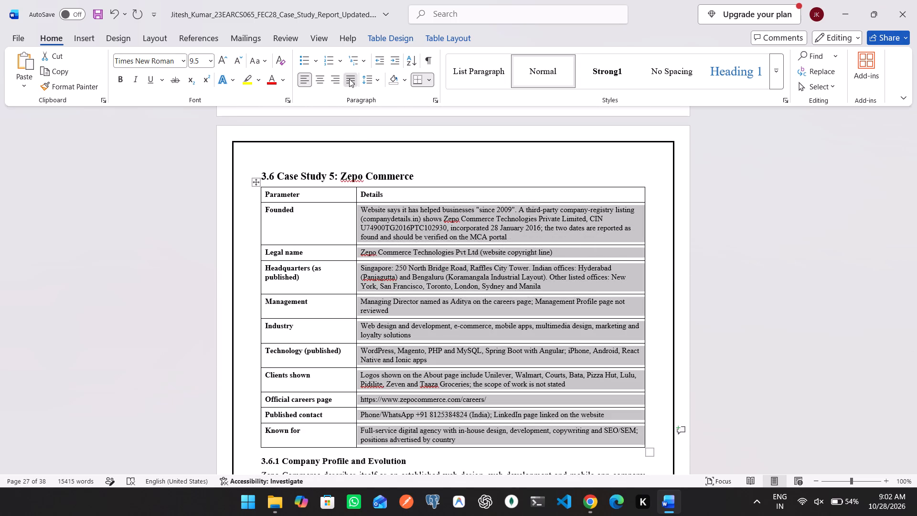
# Justify the "What is observed at Zepo Commerce" cells in section 3.6.3, from Product solutioning and management to Issues, RCA and monitoring.
pyautogui.scroll(-1, 455, 352)
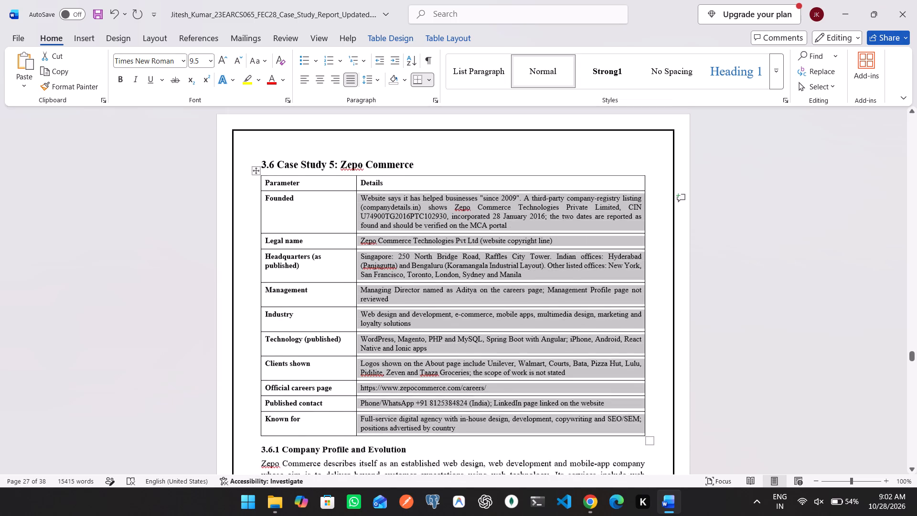
pyautogui.scroll(-1, 455, 352)
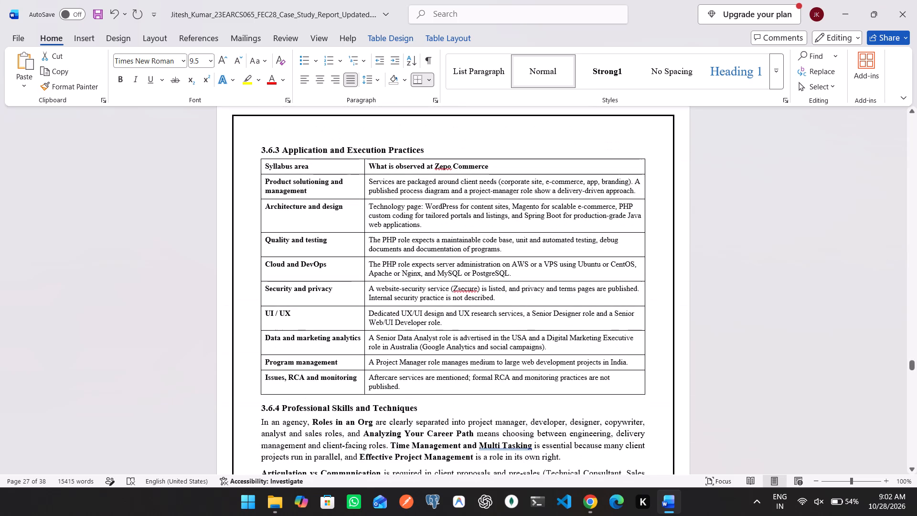
pyautogui.moveTo(403, 385); pyautogui.dragTo(368, 214)
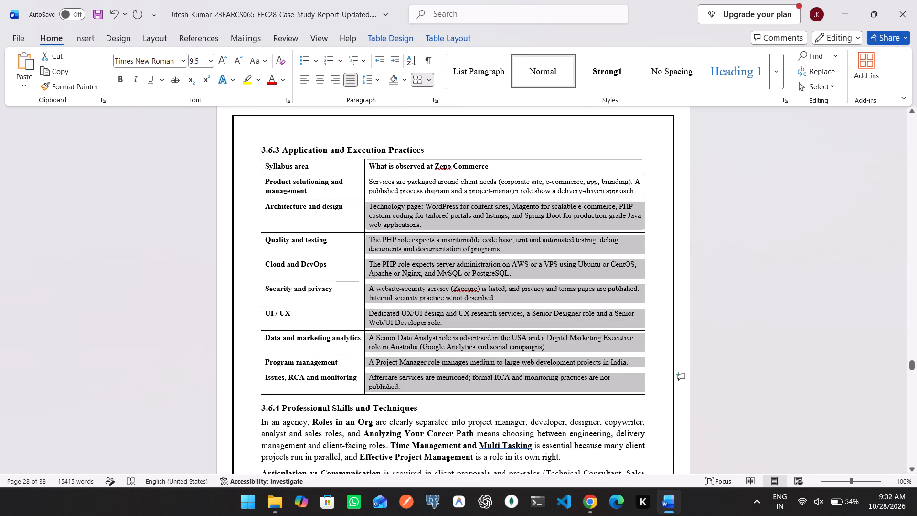
pyautogui.moveTo(368, 214); pyautogui.dragTo(365, 188)
pyautogui.click(351, 78)
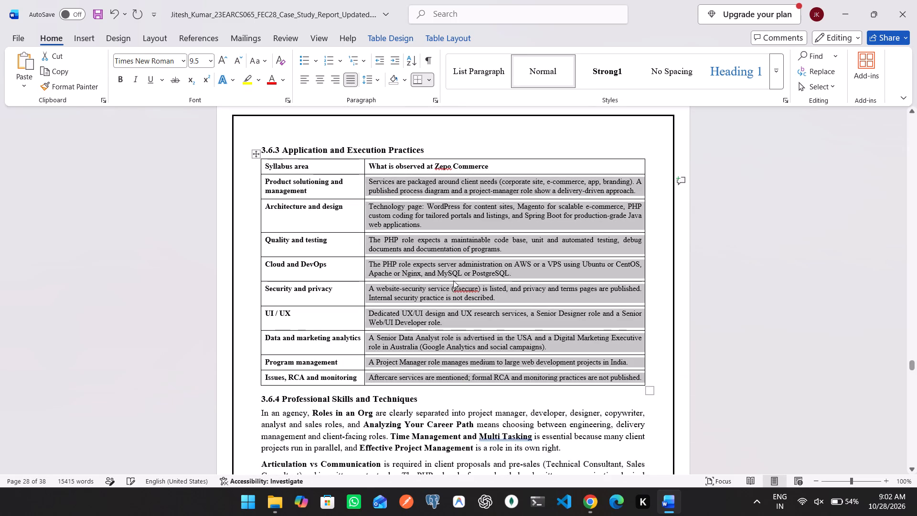
# Justify the Details cells, Listing status to Hiring season, of the Zepo Commerce Aspect and Details table before section 3.6.7.
pyautogui.scroll(-1, 468, 328)
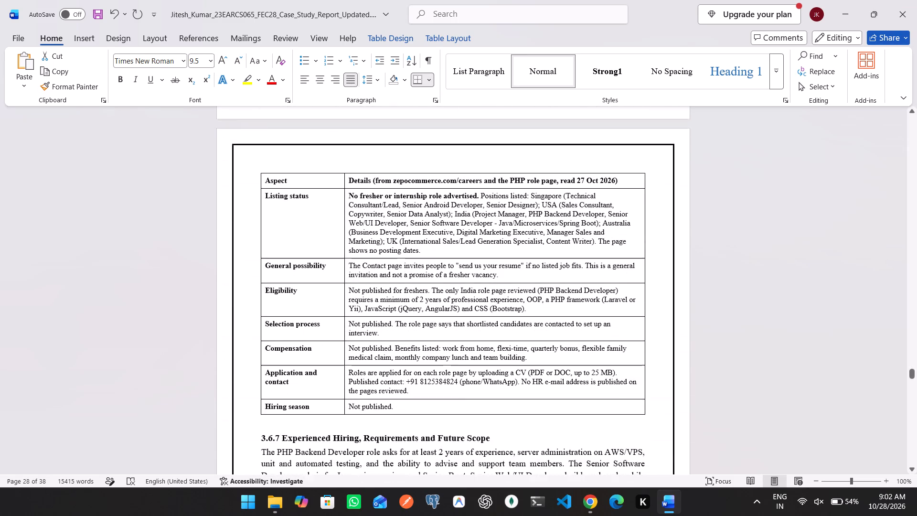
pyautogui.scroll(-1, 468, 328)
pyautogui.moveTo(400, 389); pyautogui.dragTo(350, 245)
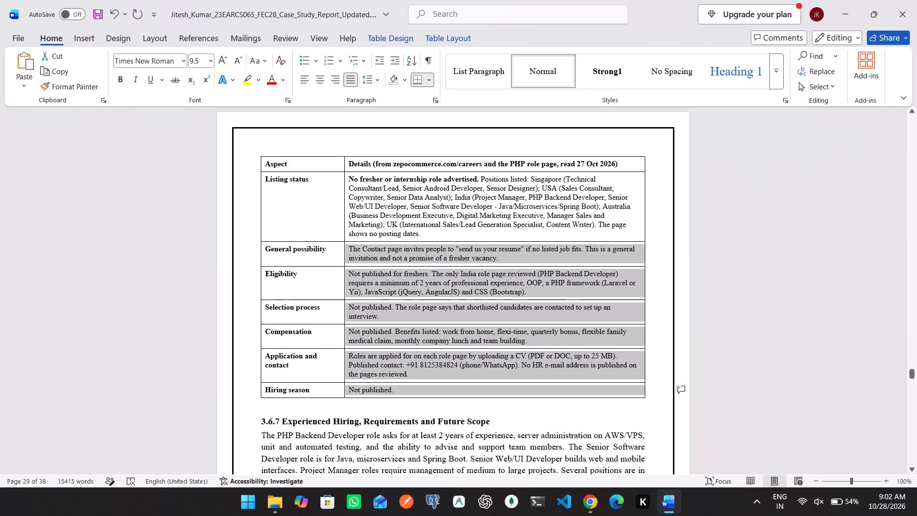
pyautogui.moveTo(350, 245); pyautogui.dragTo(354, 199)
pyautogui.click(353, 77)
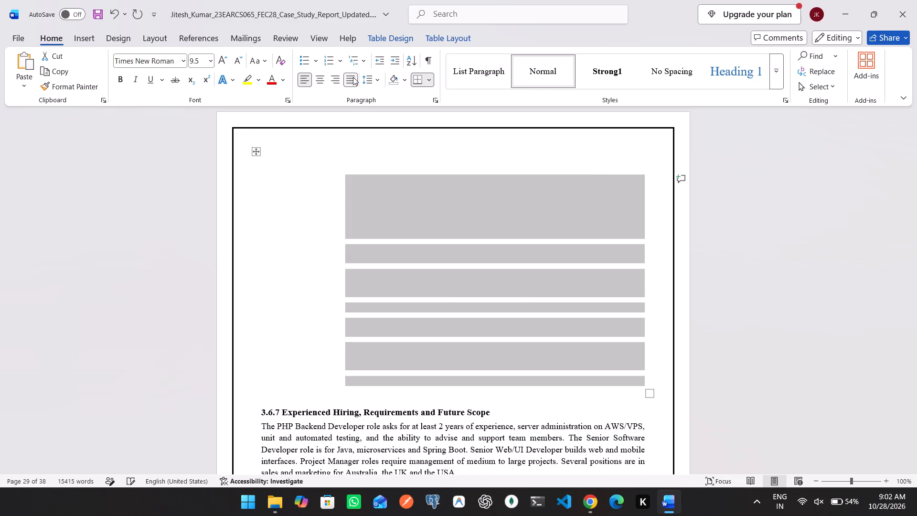
# Justify the section 3.6.8 table text from the Web fundamentals row through the No current fresher vacancy row, across both Zepo Commerce tables.
pyautogui.scroll(-1, 455, 289)
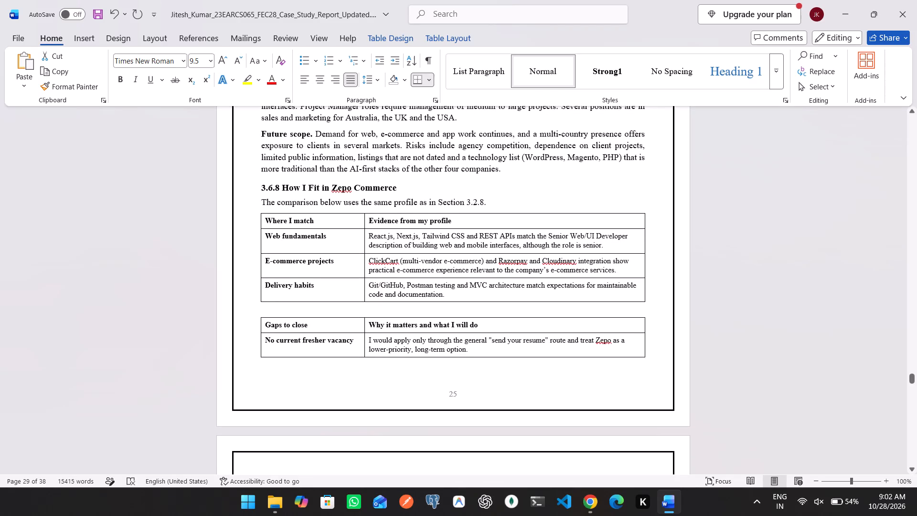
pyautogui.moveTo(477, 347); pyautogui.dragTo(370, 237)
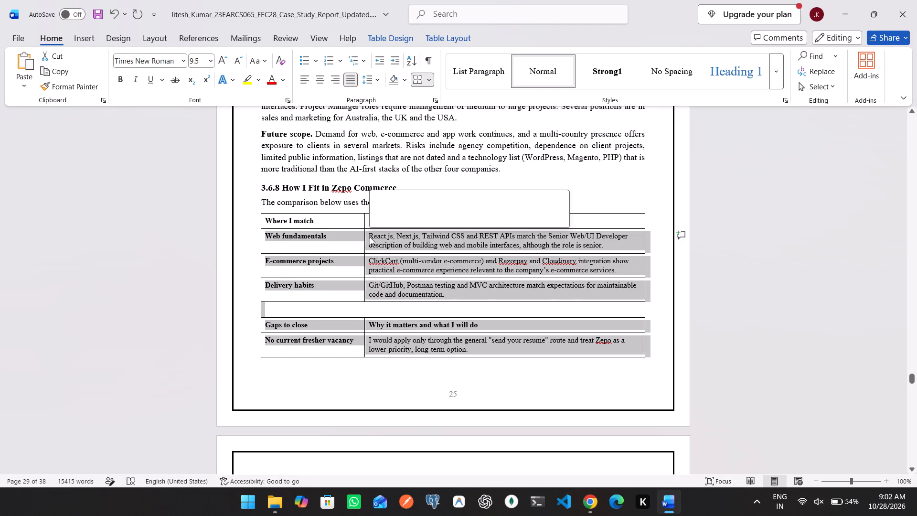
pyautogui.click(351, 76)
# Justify the action cells of the continued Zepo Commerce "Gaps to close" table, from PHP, Laravel, MySQL to Experience requirement.
pyautogui.scroll(-1, 480, 284)
pyautogui.moveTo(438, 251); pyautogui.dragTo(368, 207)
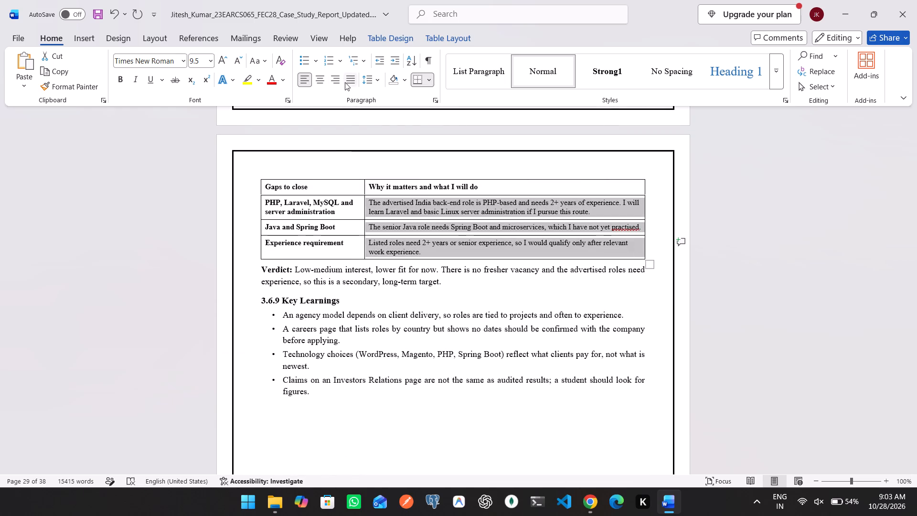
pyautogui.click(350, 82)
# Justify the body rows of the "A. Companies and Industry" table, from Evolution of Tech to Understanding Company Financials.
pyautogui.scroll(-1, 432, 312)
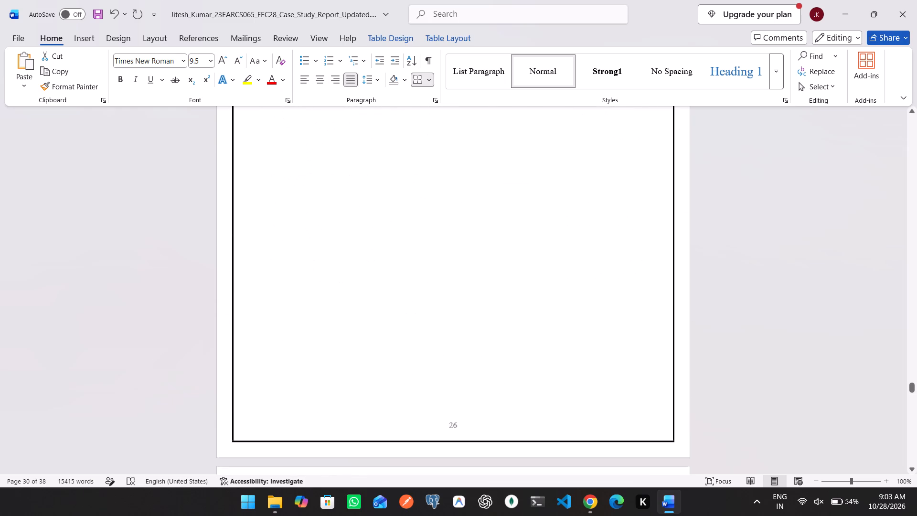
pyautogui.scroll(-1, 432, 312)
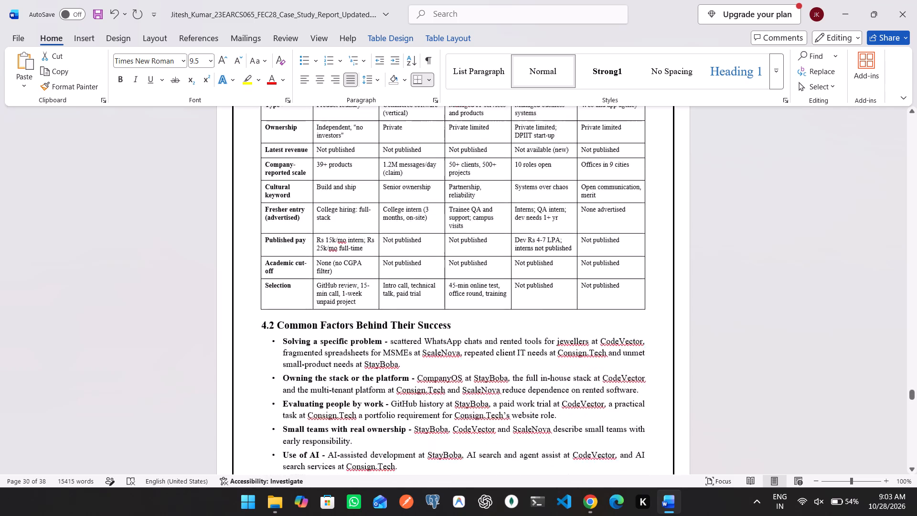
pyautogui.scroll(-1, 432, 312)
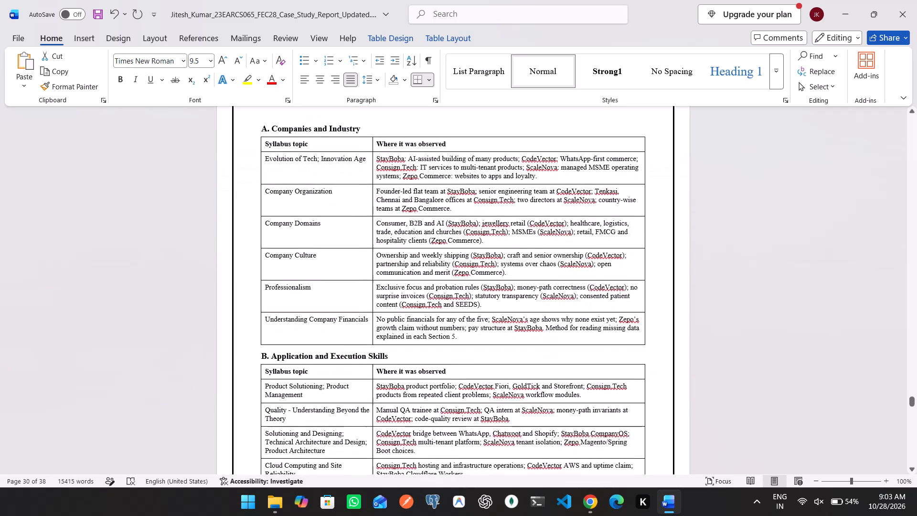
pyautogui.moveTo(469, 334); pyautogui.dragTo(361, 242)
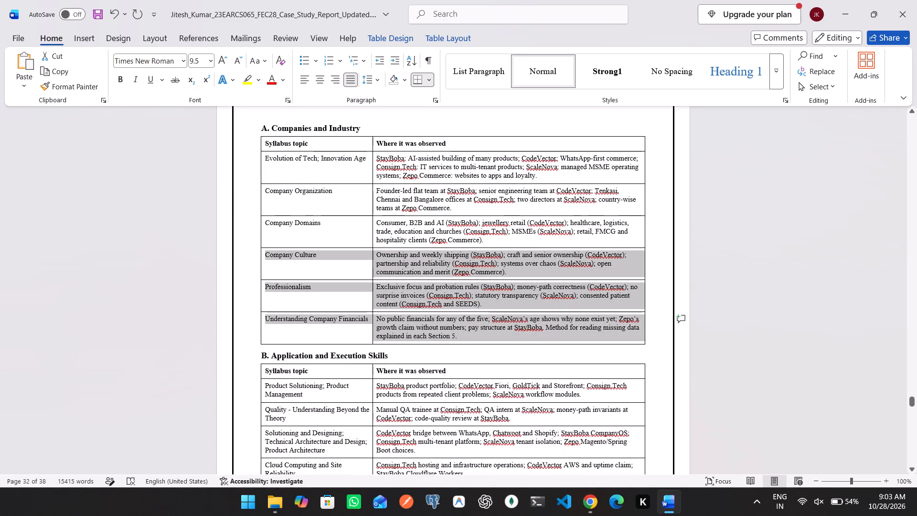
pyautogui.moveTo(361, 242); pyautogui.dragTo(367, 156)
pyautogui.click(349, 77)
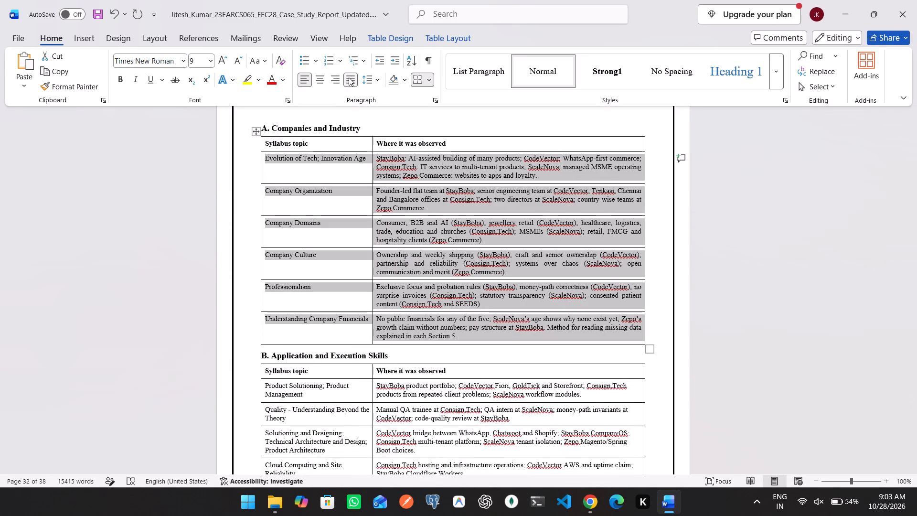
# Justify both columns of the "B. Application and Execution Skills" table on page 28, from Product Solutioning to Designing for PSR.
pyautogui.scroll(-1, 452, 314)
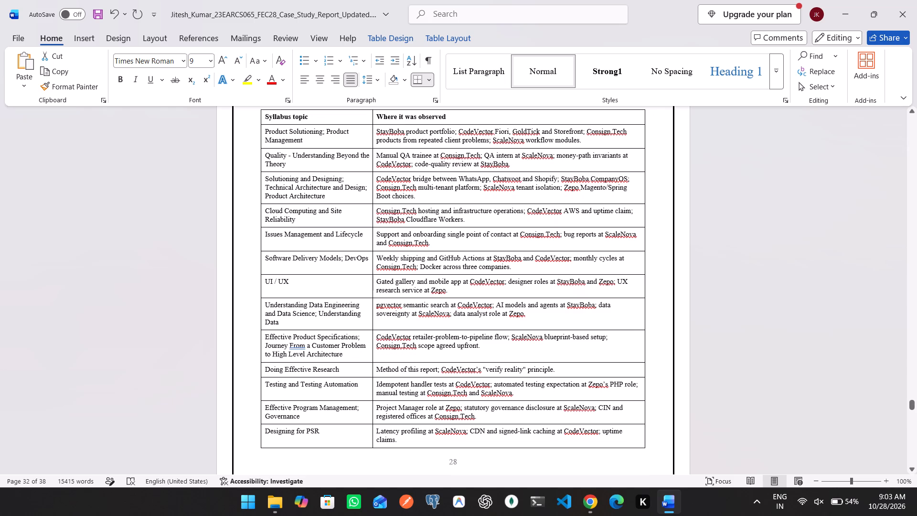
pyautogui.moveTo(405, 443); pyautogui.dragTo(351, 135)
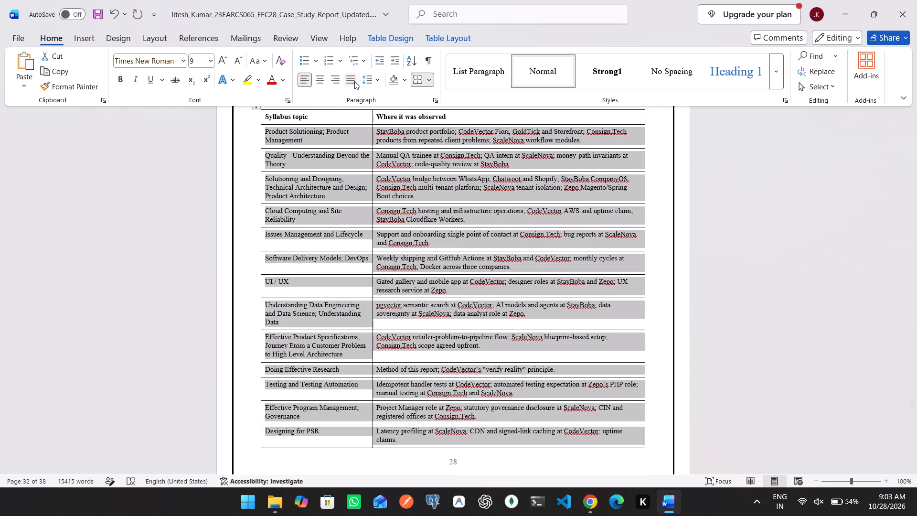
pyautogui.click(351, 83)
pyautogui.scroll(-1, 438, 296)
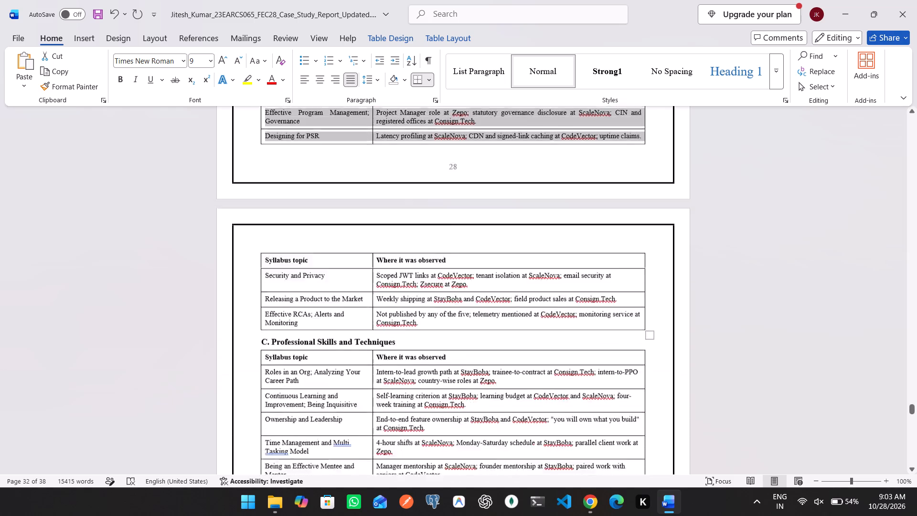
# Justify the continued syllabus table from Security and Privacy through the whole "C. Professional Skills and Techniques" table, ending at Must Have Tips.
pyautogui.scroll(-1, 438, 296)
pyautogui.scroll(-1, 465, 410)
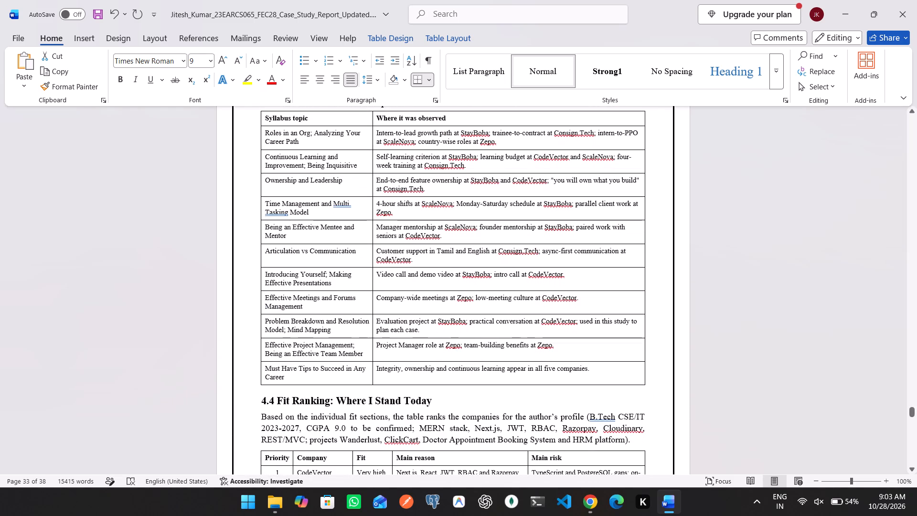
pyautogui.moveTo(603, 370); pyautogui.dragTo(376, 99)
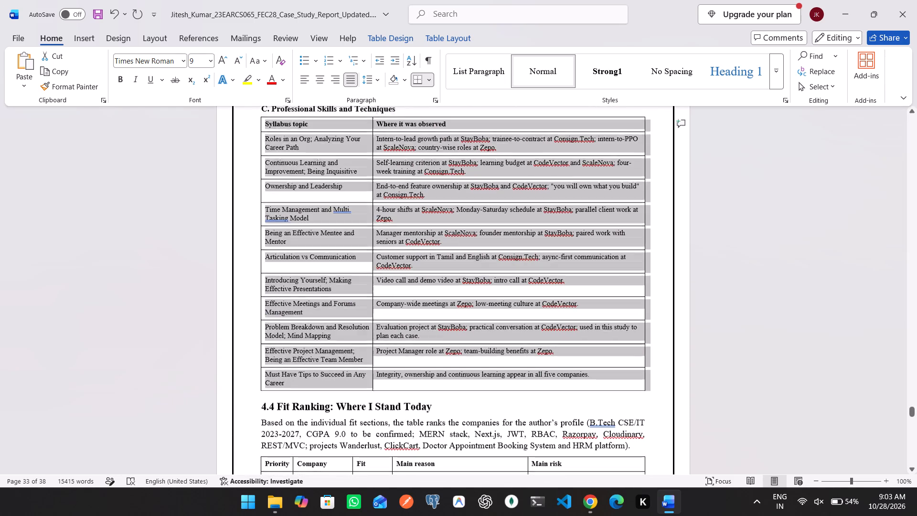
pyautogui.moveTo(376, 99); pyautogui.dragTo(342, 232)
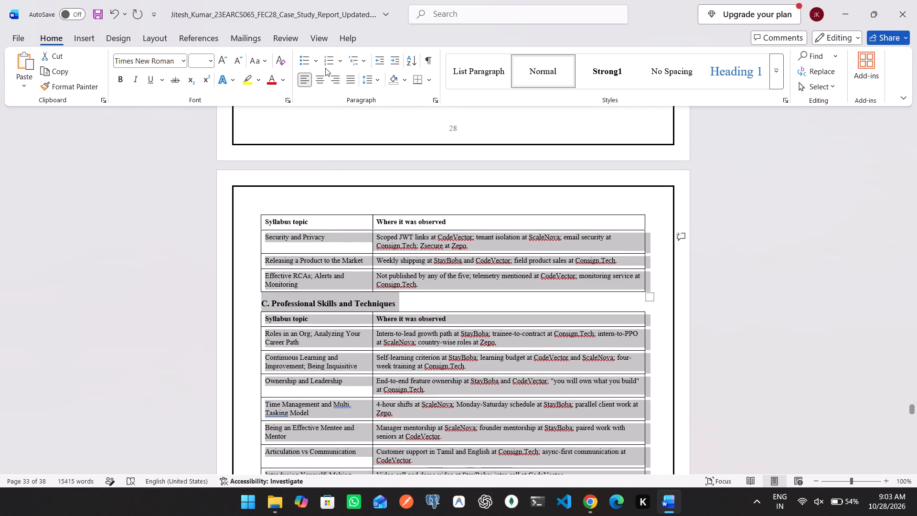
pyautogui.click(349, 81)
# Justify both columns of the appendix's Glossary of Key Terms table, from Agile to Webhook.
pyautogui.scroll(-1, 442, 277)
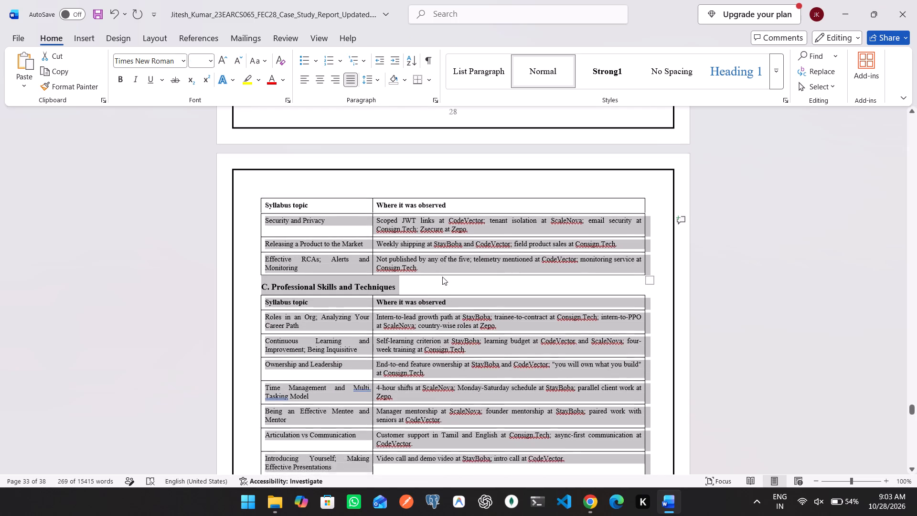
pyautogui.scroll(-1, 442, 277)
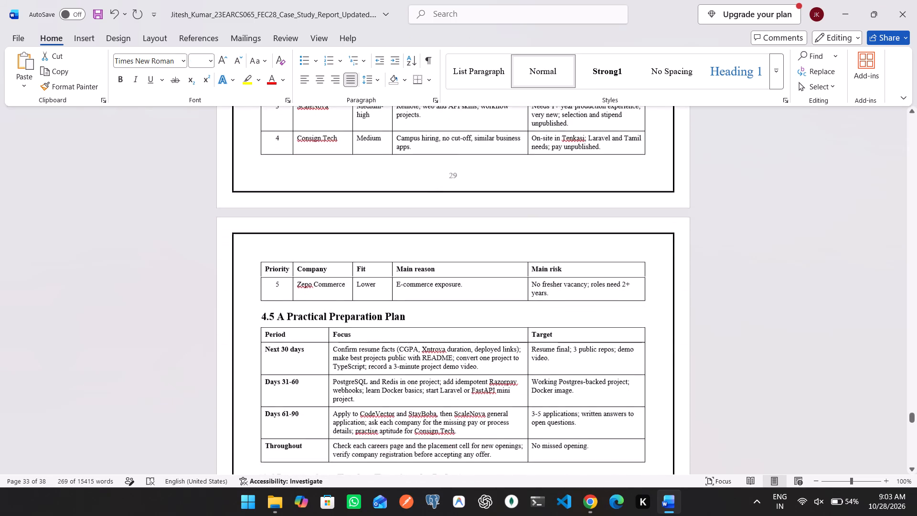
pyautogui.scroll(-1, 442, 277)
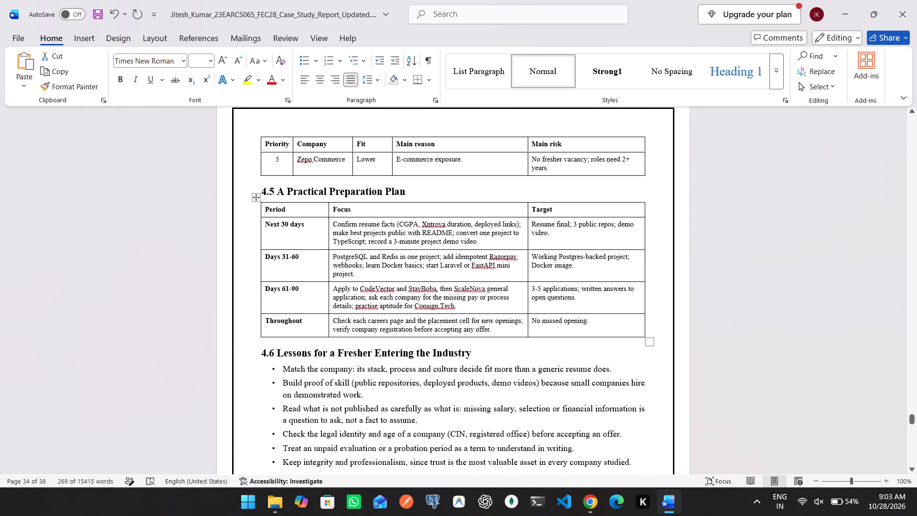
pyautogui.scroll(-2, 524, 326)
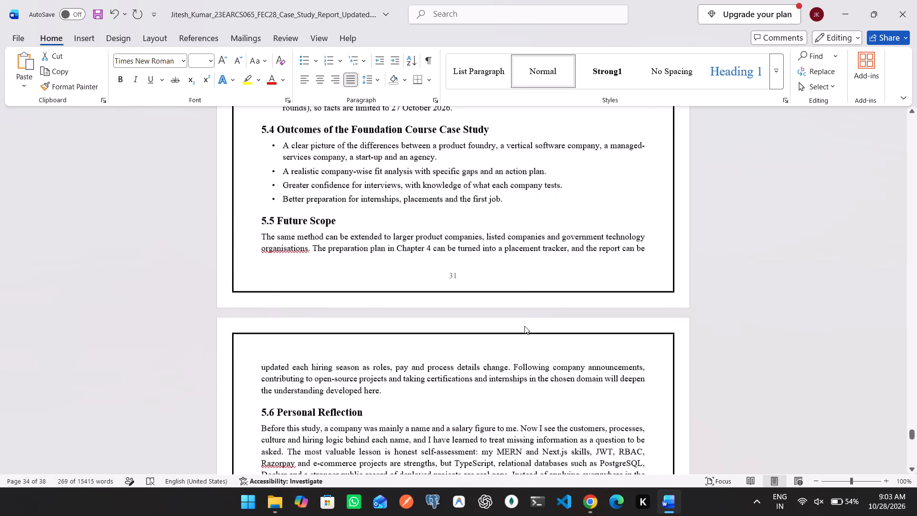
pyautogui.scroll(-2, 524, 326)
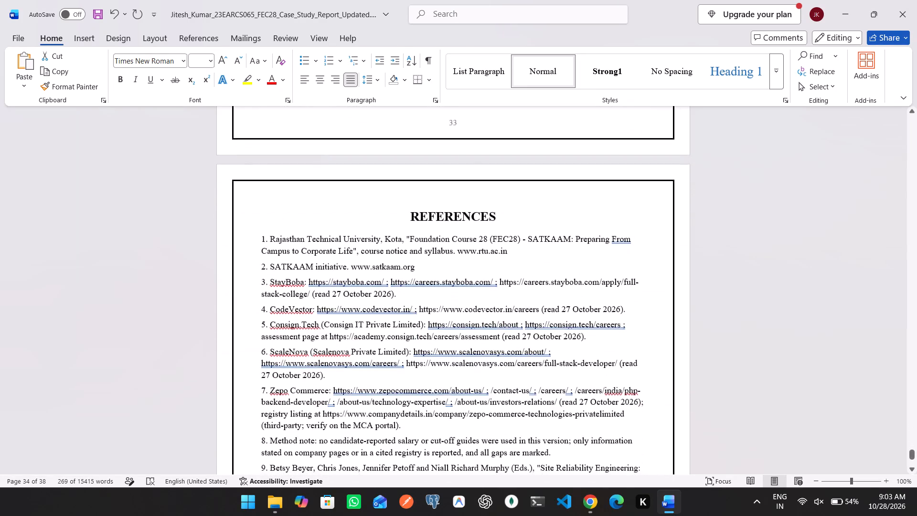
pyautogui.scroll(1, 524, 326)
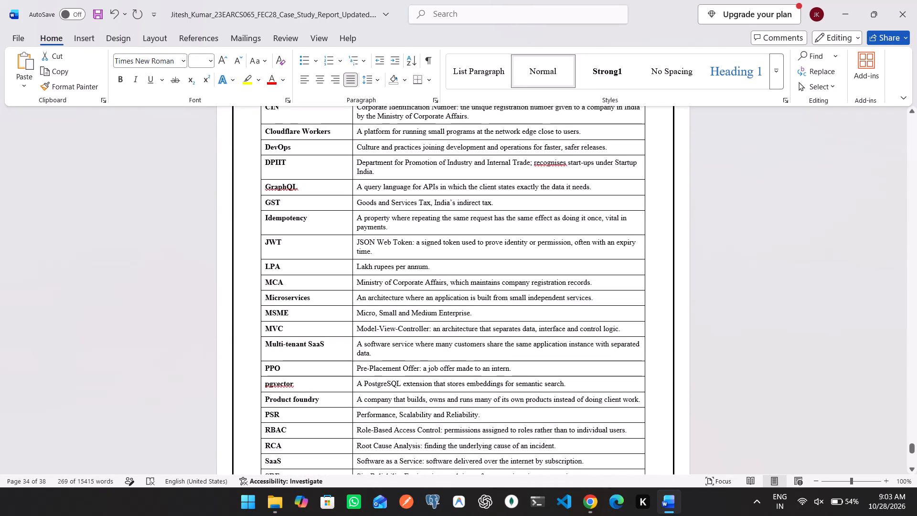
pyautogui.scroll(-1, 524, 326)
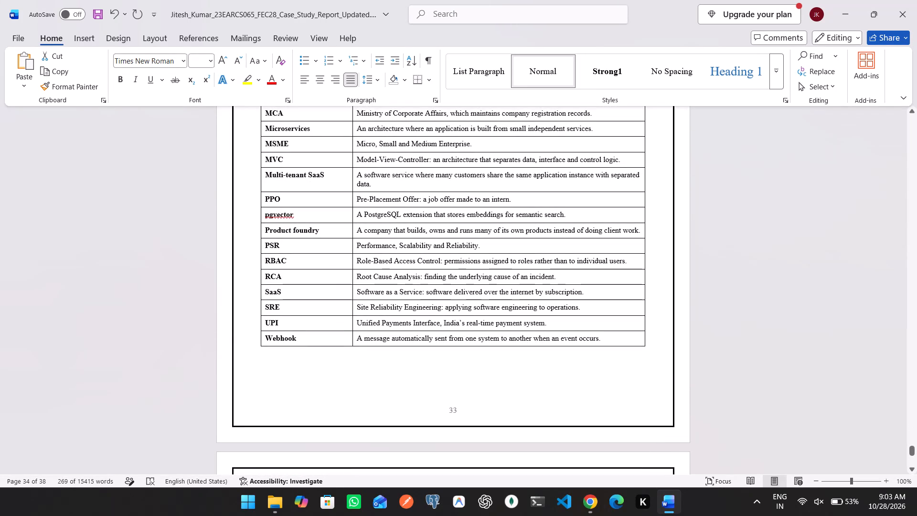
pyautogui.moveTo(604, 339); pyautogui.dragTo(335, 293)
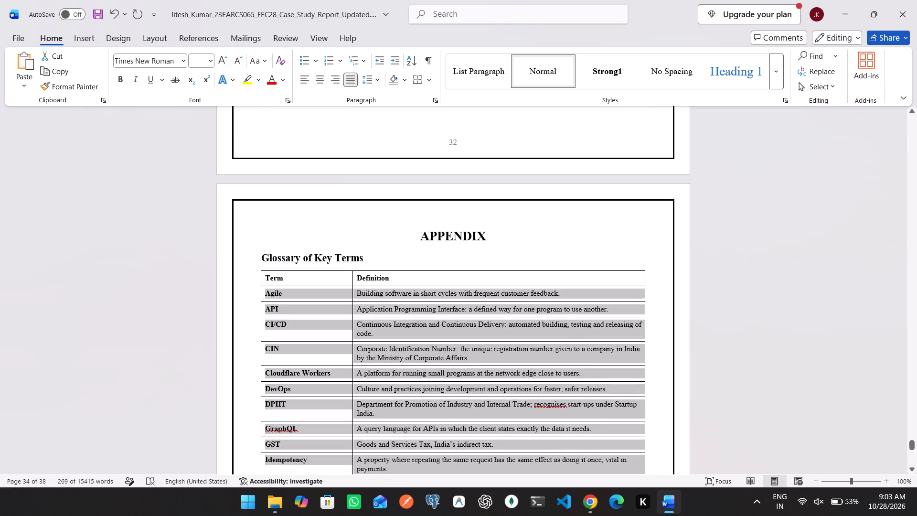
pyautogui.moveTo(335, 293); pyautogui.dragTo(334, 291)
pyautogui.click(348, 82)
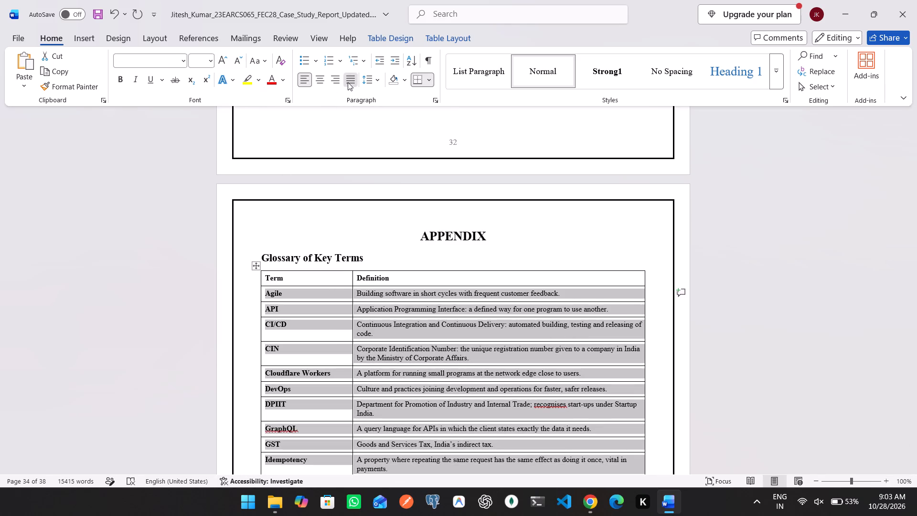
# Save a PDF copy of the report to the D: drive, named REPORTFINALFEC28-28-10-26.
pyautogui.scroll(-1, 436, 306)
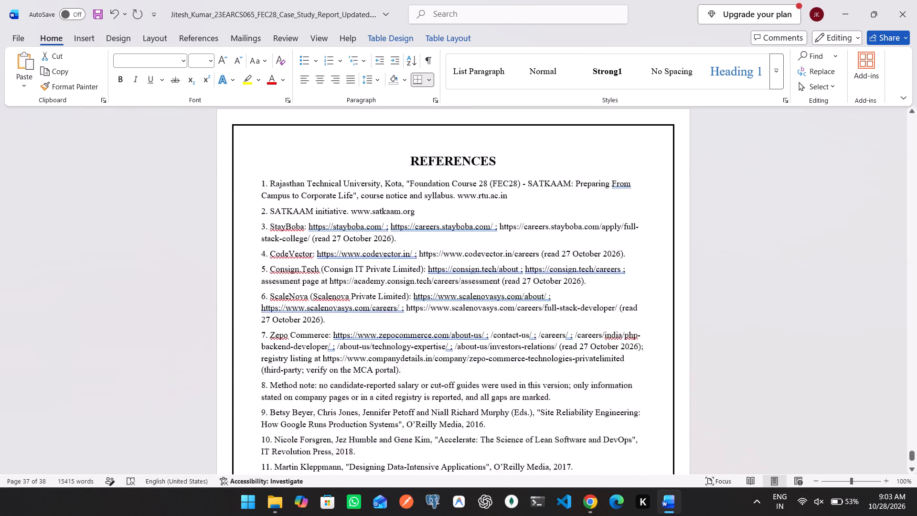
pyautogui.scroll(-1, 436, 306)
pyautogui.hscroll(-7, 16, 43)
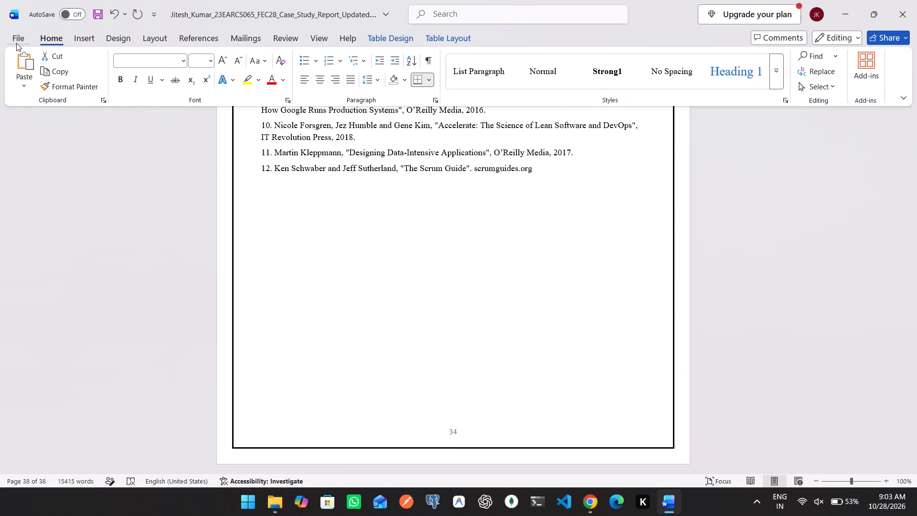
pyautogui.click(14, 34)
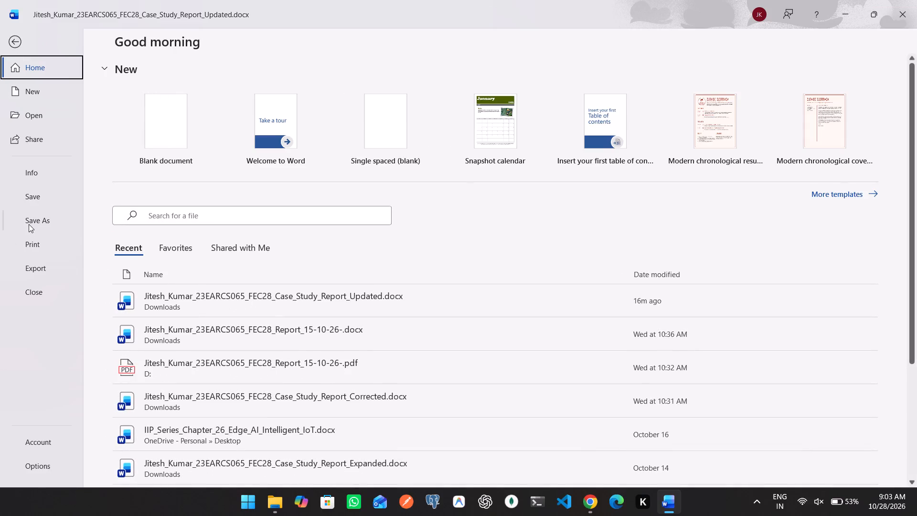
pyautogui.click(29, 224)
pyautogui.click(350, 200)
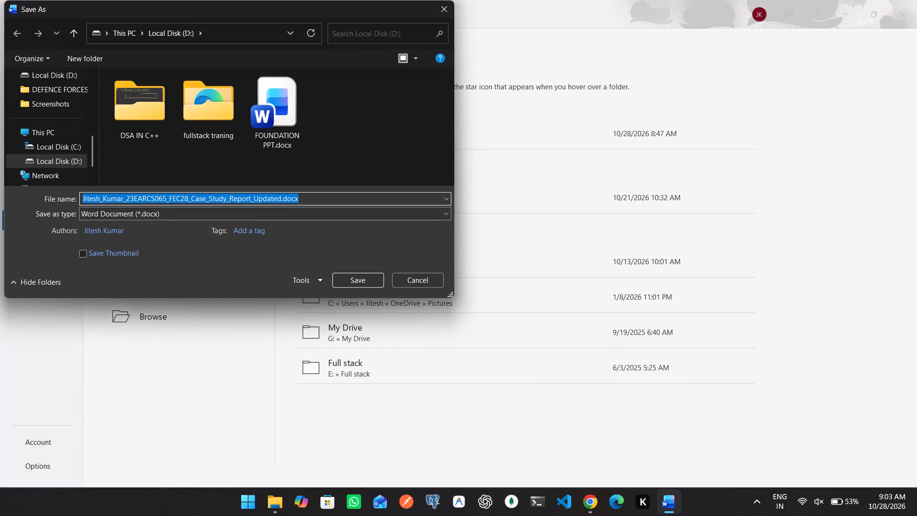
pyautogui.press('BackSpace')
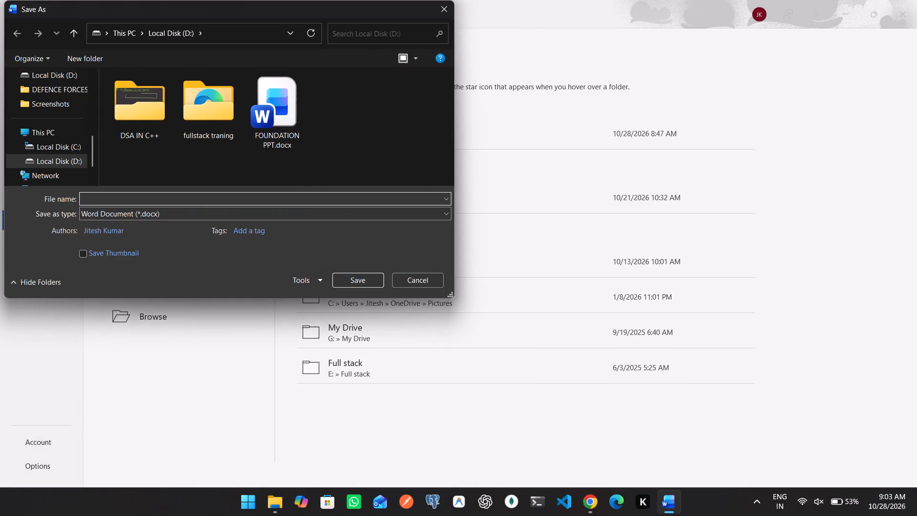
pyautogui.write('REPORTFINAL')
pyautogui.write('FEC28')
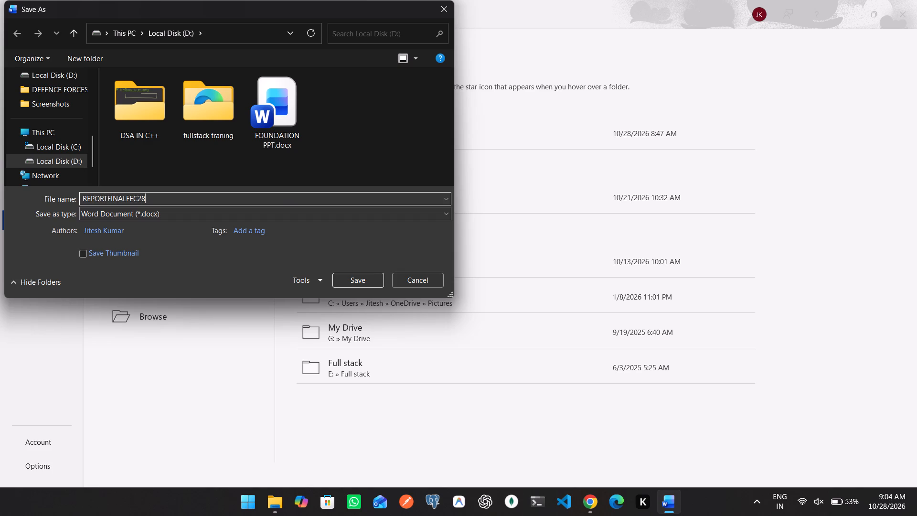
pyautogui.press('-')
pyautogui.write('28-')
pyautogui.press('1')
pyautogui.write('0-26')
pyautogui.click(353, 218)
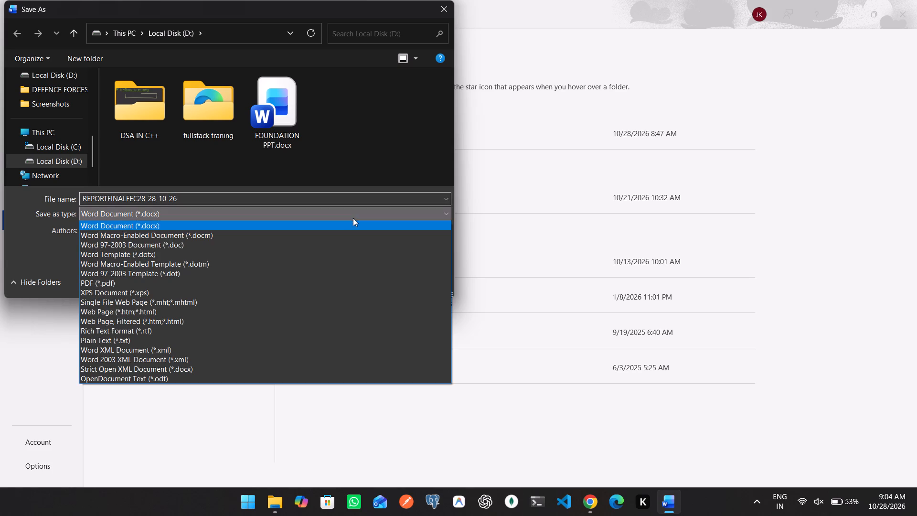
pyautogui.click(156, 287)
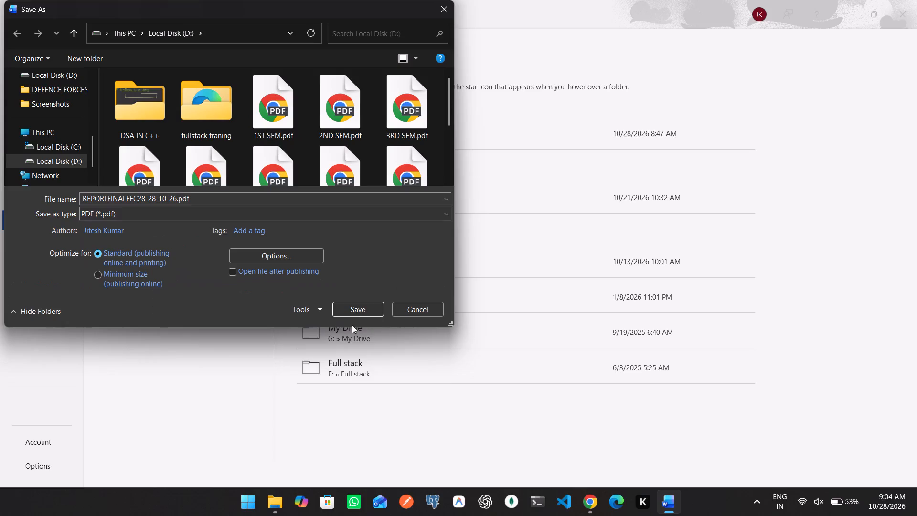
pyautogui.click(363, 309)
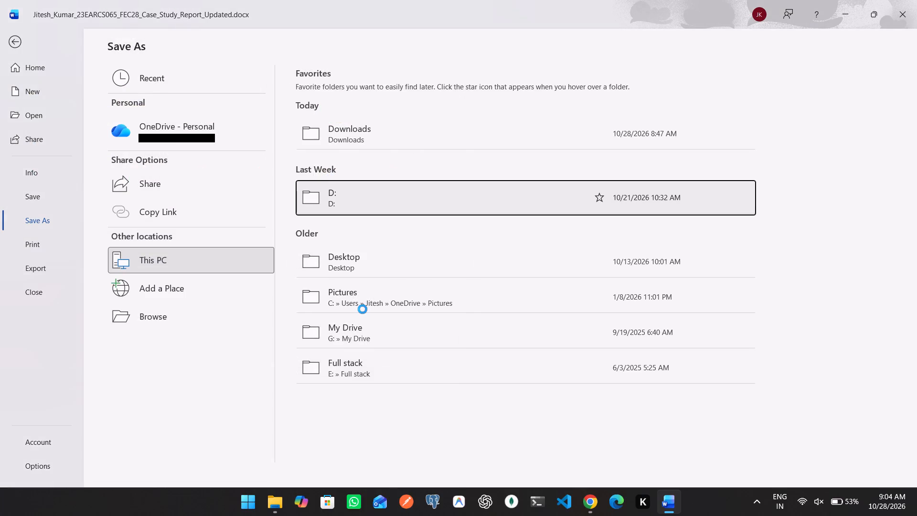
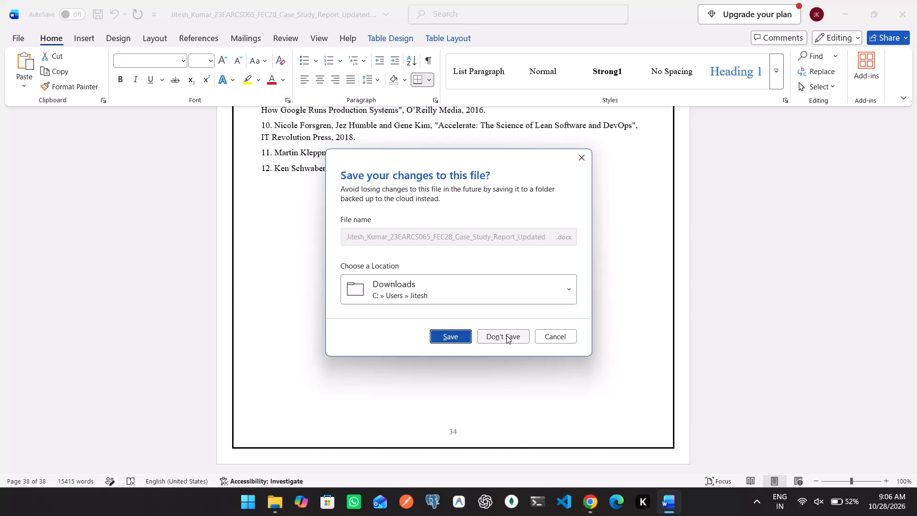
# Close the Word report without saving its changes, along with the open Chrome and File Explorer windows.
pyautogui.click(506, 335)
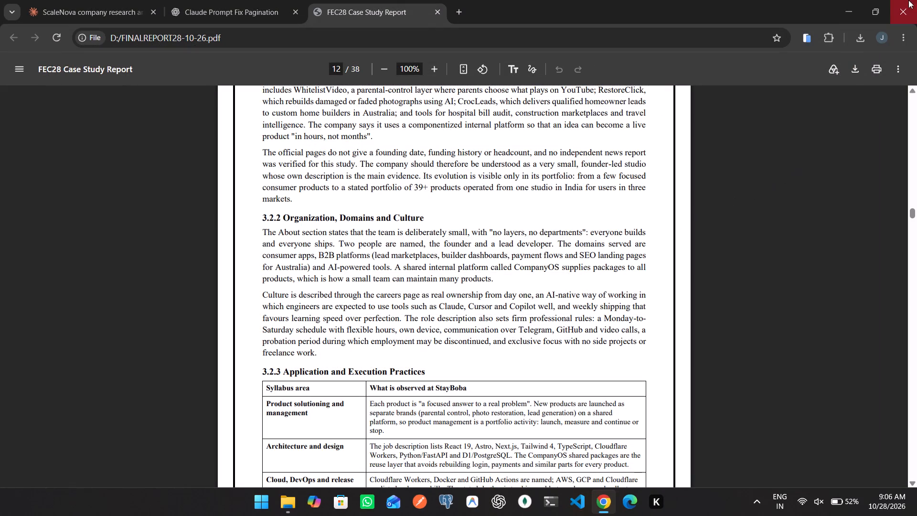
pyautogui.click(915, 0)
pyautogui.click(915, 0)
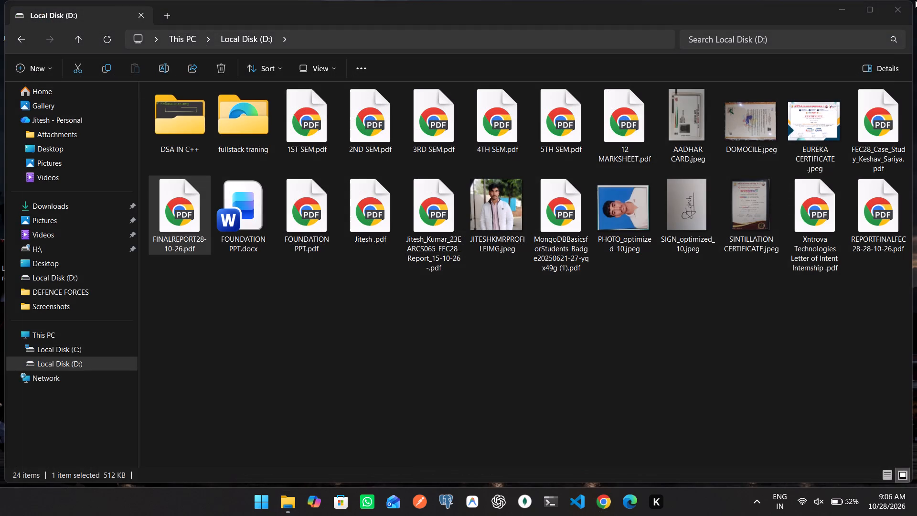
pyautogui.tripleClick(898, 5)
pyautogui.doubleClick(898, 5)
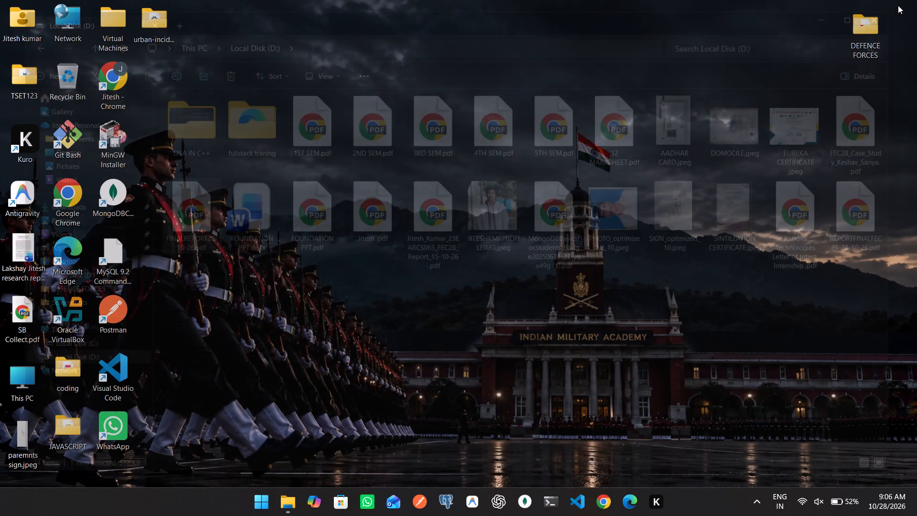
# Shut down the computer.
pyautogui.click(261, 500)
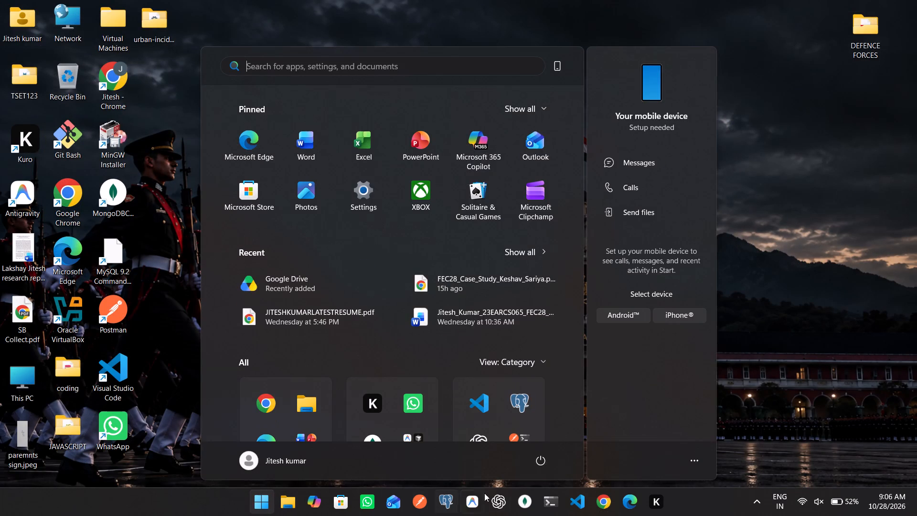
pyautogui.click(538, 463)
pyautogui.click(533, 419)
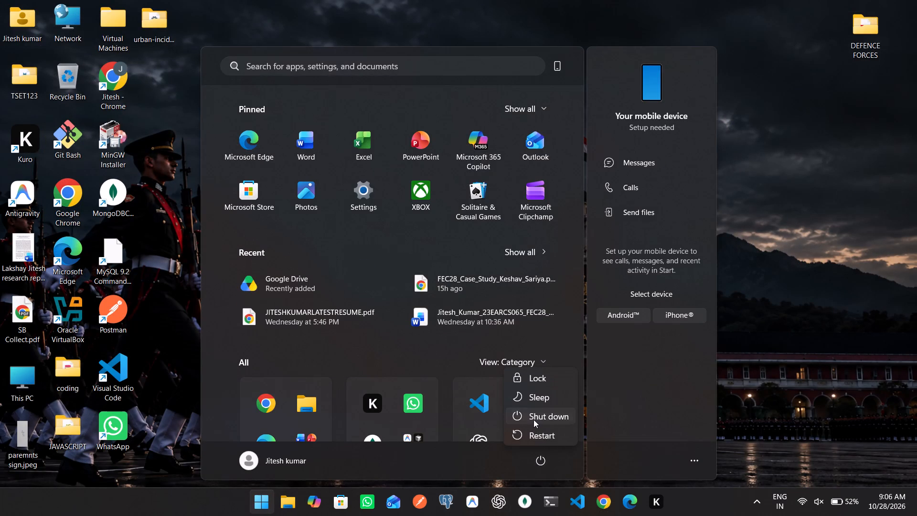